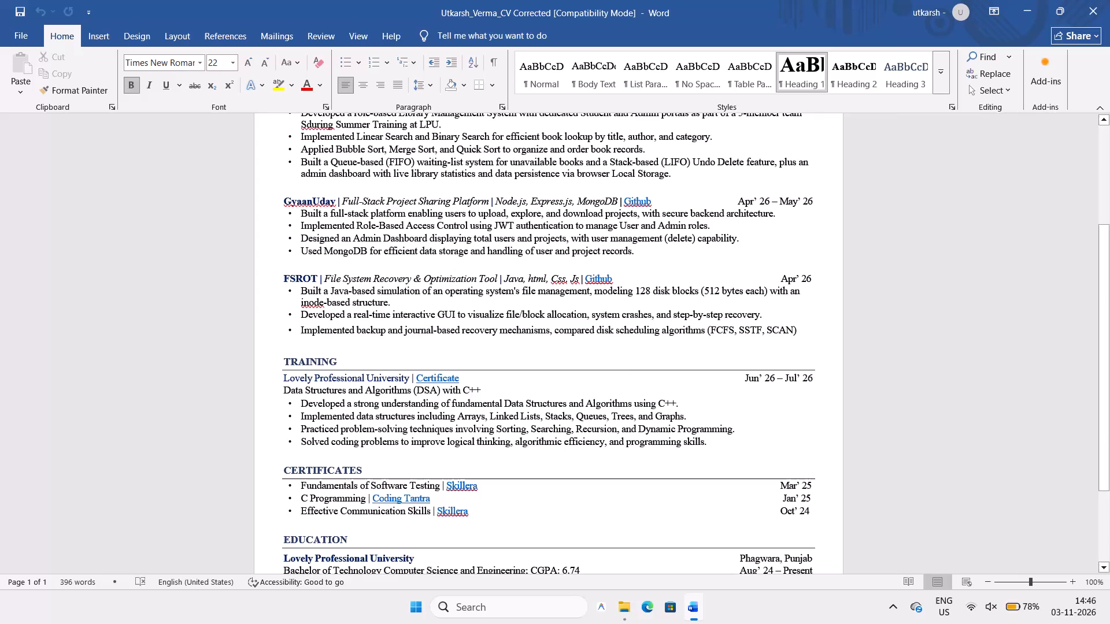
Read through the CV's Projects and Training sections at an enlarged zoom.
{"action": "scroll", "coordinate": [274, 261], "scroll_direction": "up", "scroll_amount": 7, "text": "ctrl"}
{"action": "scroll", "coordinate": [274, 261], "scroll_direction": "right", "scroll_amount": 2}
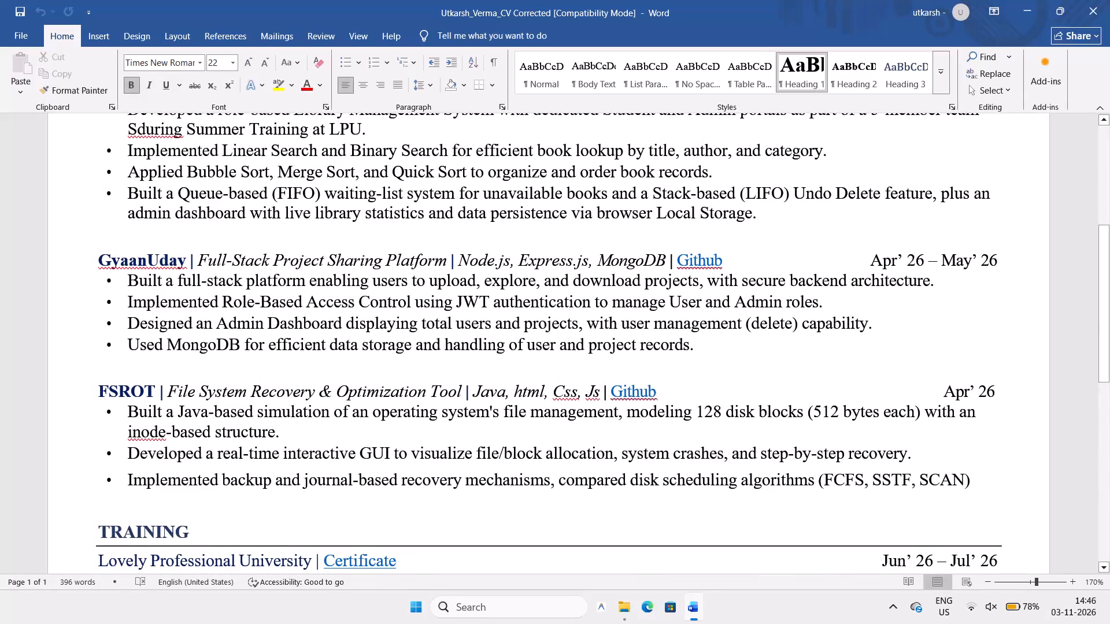
{"action": "scroll", "coordinate": [49, 252], "scroll_direction": "right", "scroll_amount": 2}
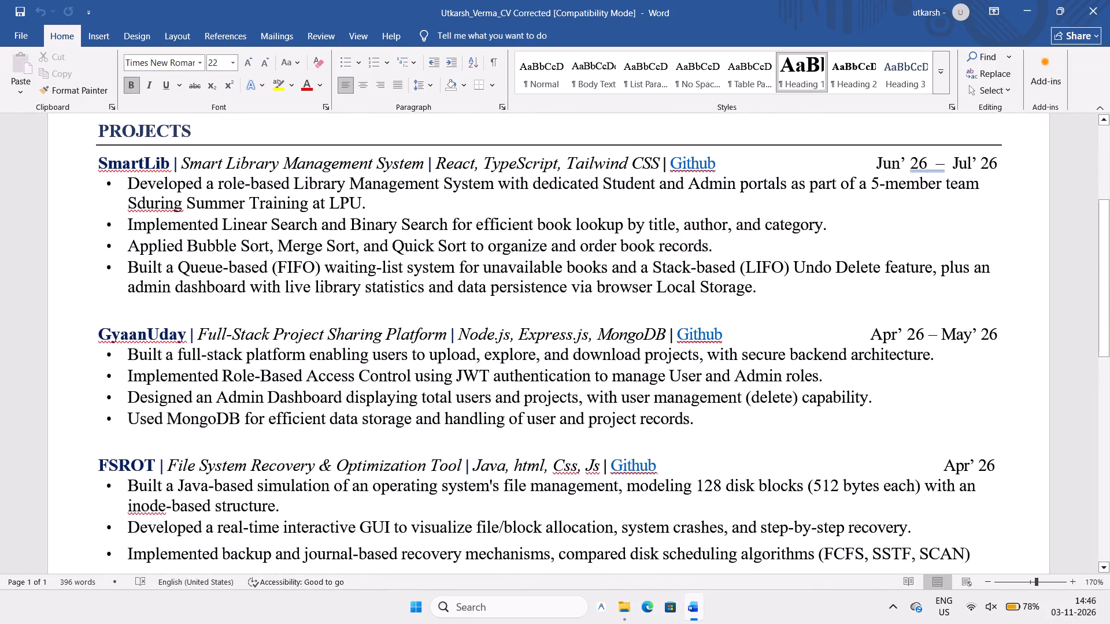
{"action": "scroll", "coordinate": [82, 261], "scroll_direction": "down", "scroll_amount": 1}
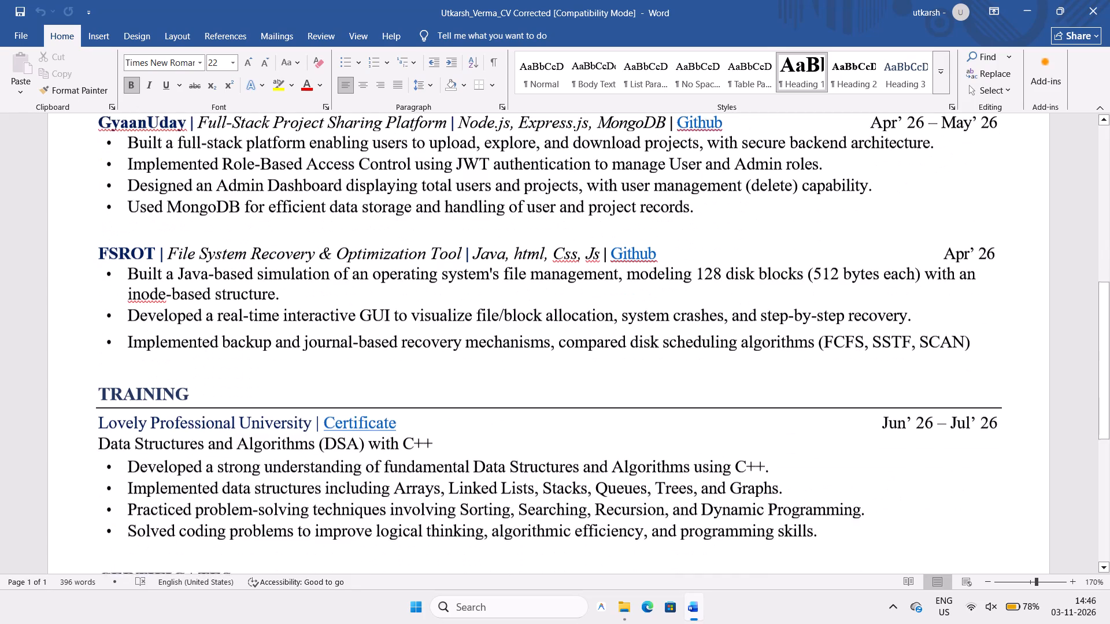
{"action": "scroll", "coordinate": [82, 261], "scroll_direction": "down", "scroll_amount": 1}
{"action": "scroll", "coordinate": [82, 261], "scroll_direction": "up", "scroll_amount": 1}
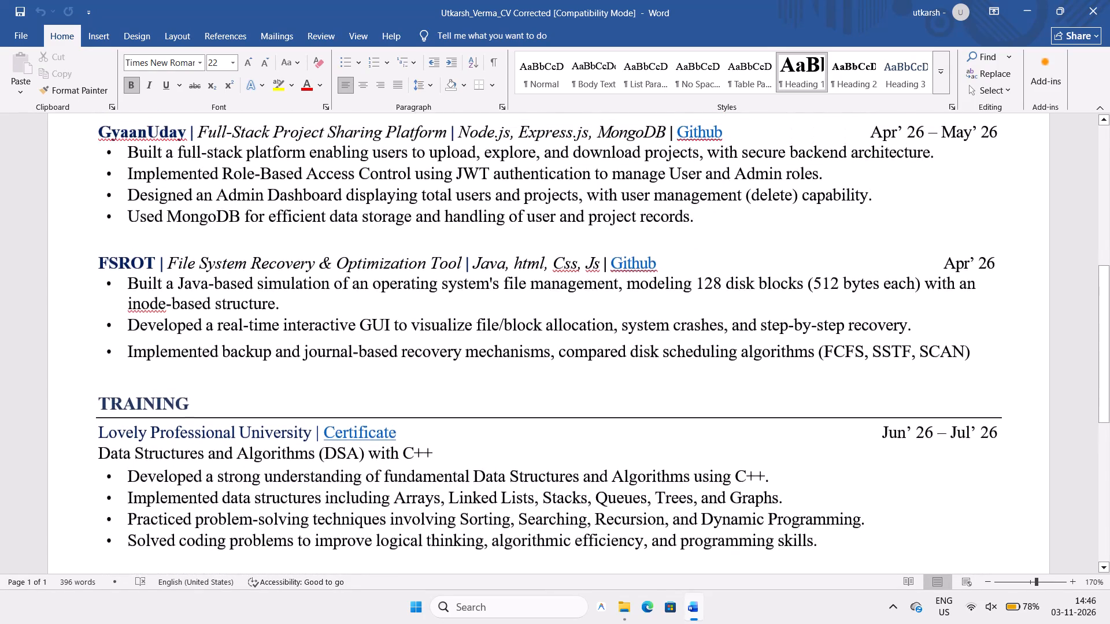
{"action": "scroll", "coordinate": [82, 261], "scroll_direction": "up", "scroll_amount": 2}
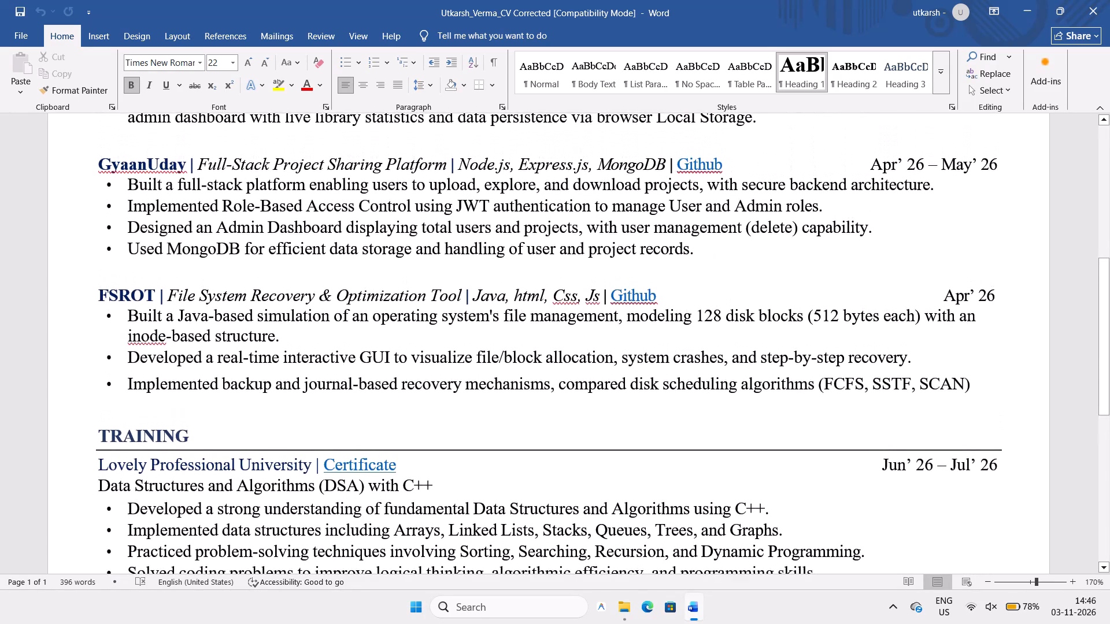
{"action": "scroll", "coordinate": [82, 261], "scroll_direction": "up", "scroll_amount": 1}
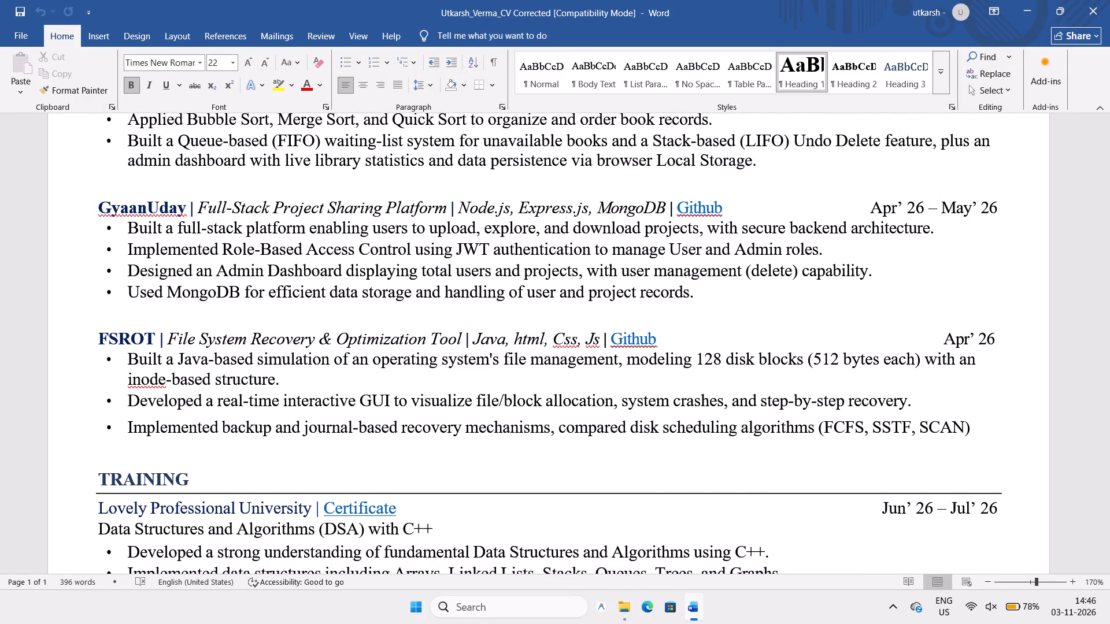
{"action": "scroll", "coordinate": [82, 261], "scroll_direction": "up", "scroll_amount": 1}
{"action": "scroll", "coordinate": [82, 261], "scroll_direction": "down", "scroll_amount": 1}
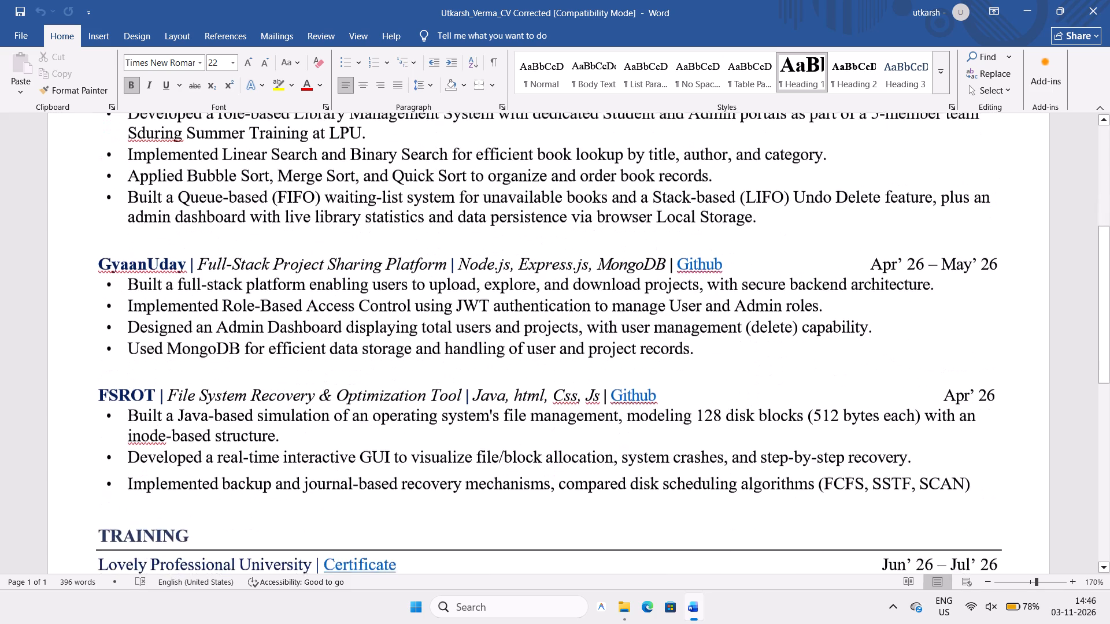
{"action": "scroll", "coordinate": [82, 261], "scroll_direction": "down", "scroll_amount": 1, "text": "ctrl"}
{"action": "scroll", "coordinate": [82, 261], "scroll_direction": "up", "scroll_amount": 2}
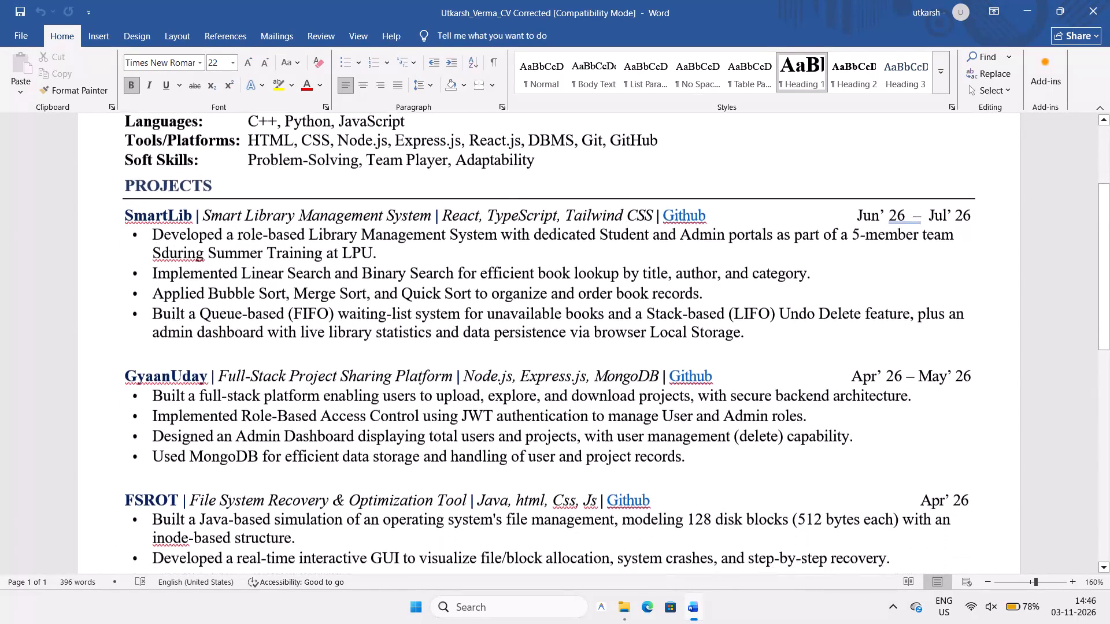
{"action": "scroll", "coordinate": [82, 261], "scroll_direction": "up", "scroll_amount": 2}
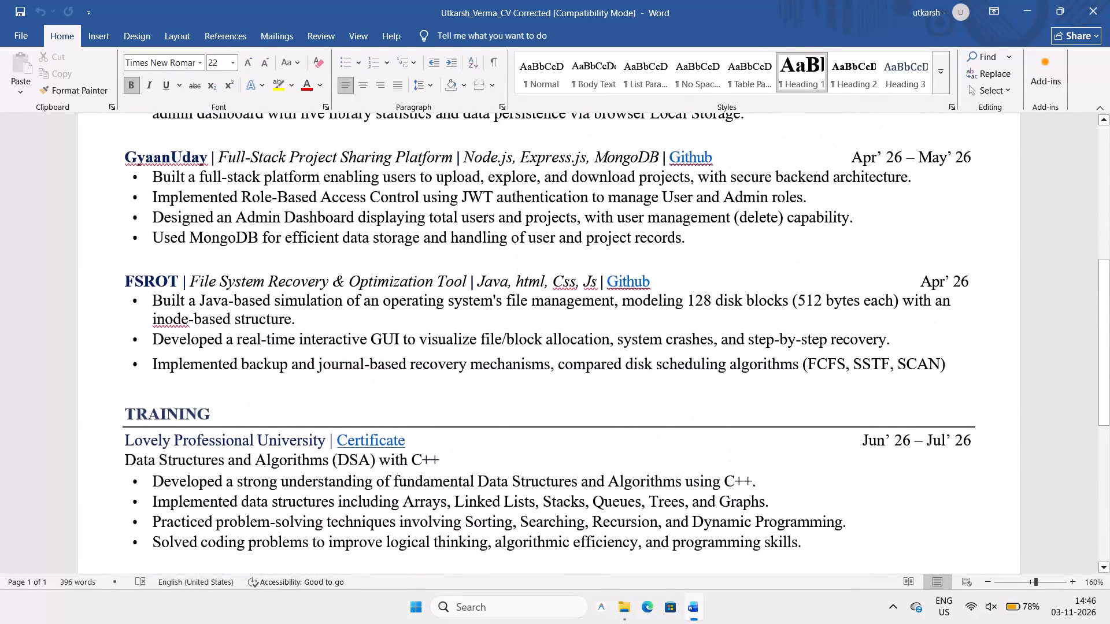
{"action": "scroll", "coordinate": [82, 261], "scroll_direction": "up", "scroll_amount": 2}
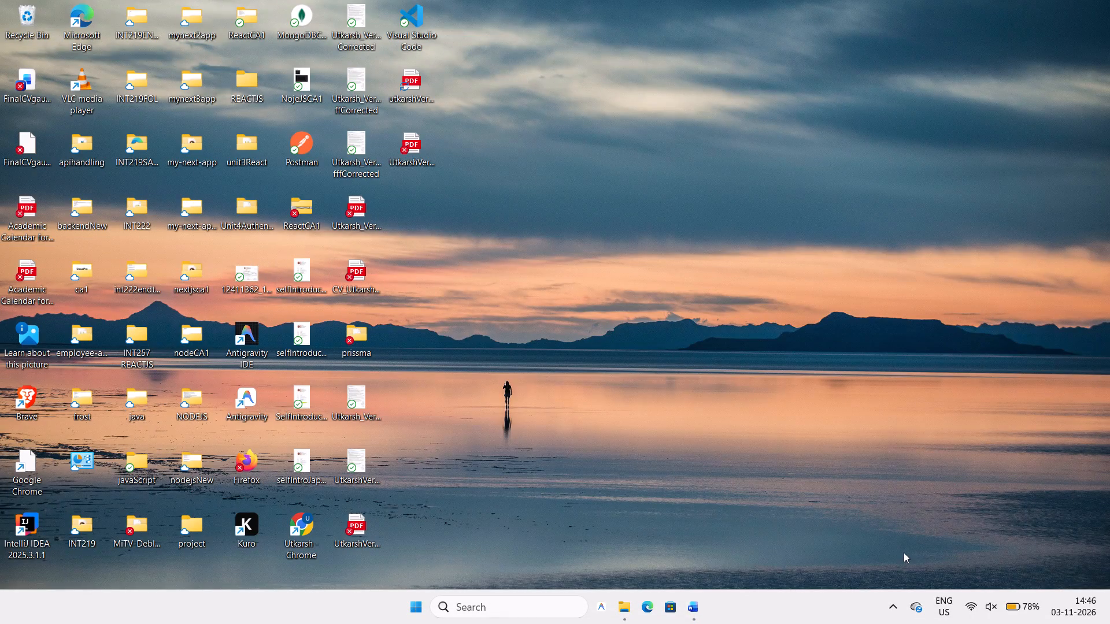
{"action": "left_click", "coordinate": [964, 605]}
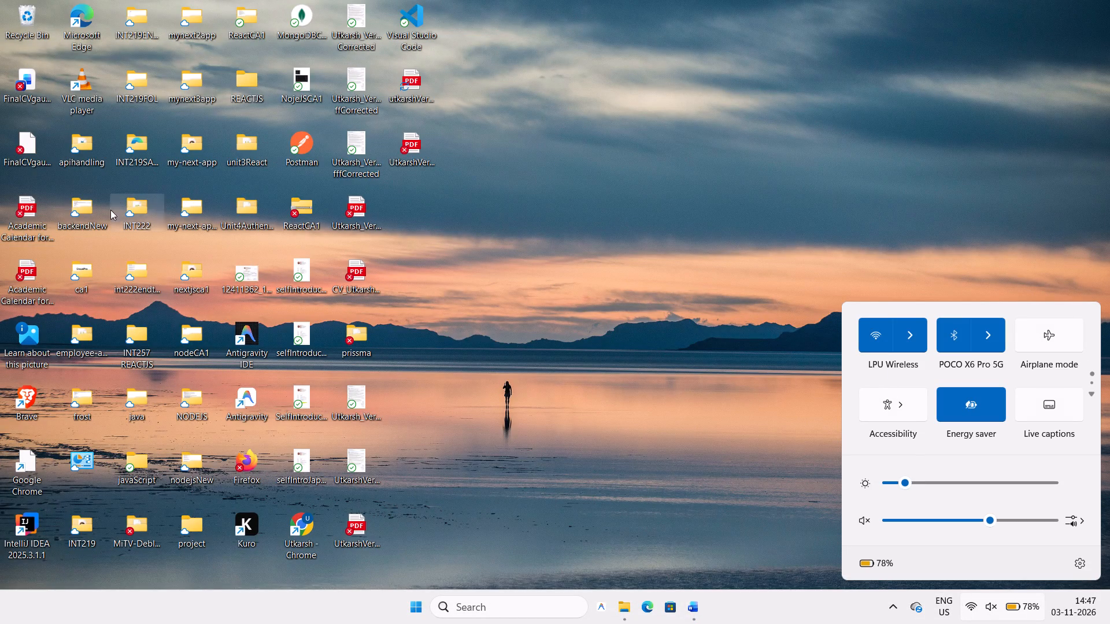
Launch Kuro from the desktop.
{"action": "double_click", "coordinate": [242, 521]}
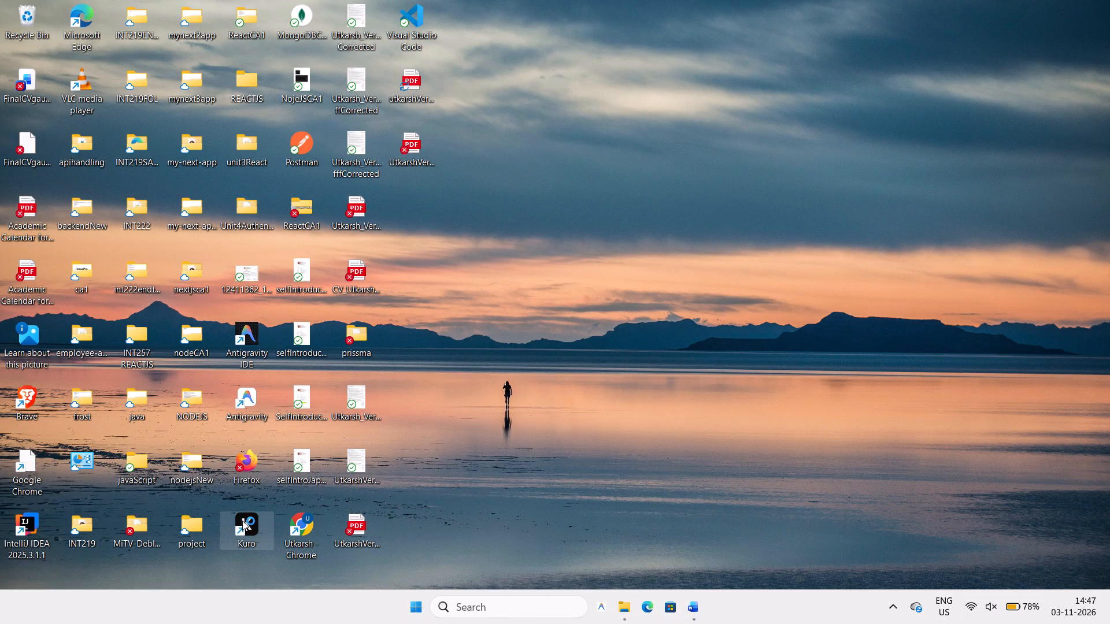
Open the Microsoft Edge browser.
{"action": "left_click", "coordinate": [650, 604]}
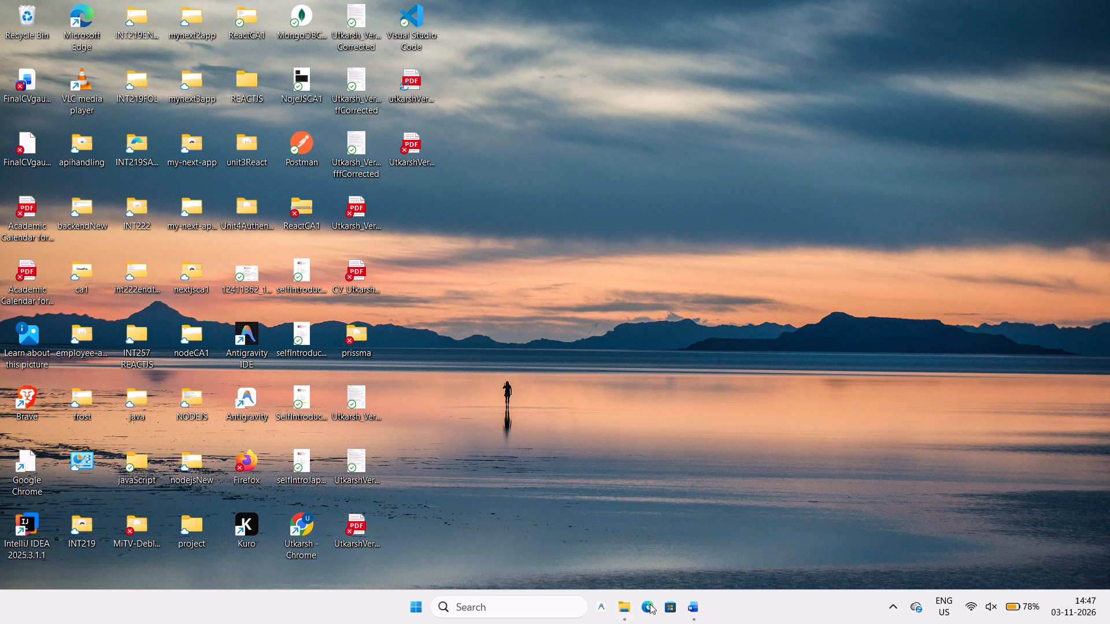
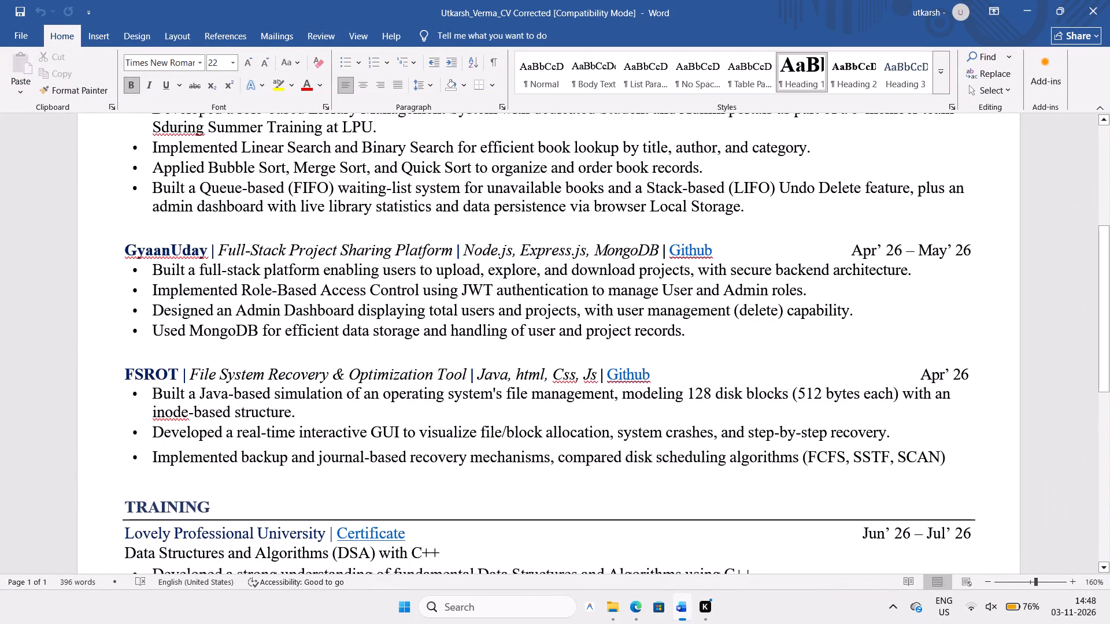
Read through the CV's Training, Certificates and Education sections, and review the Skills and Projects sections again.
{"action": "scroll", "coordinate": [569, 410], "scroll_direction": "down", "scroll_amount": 1}
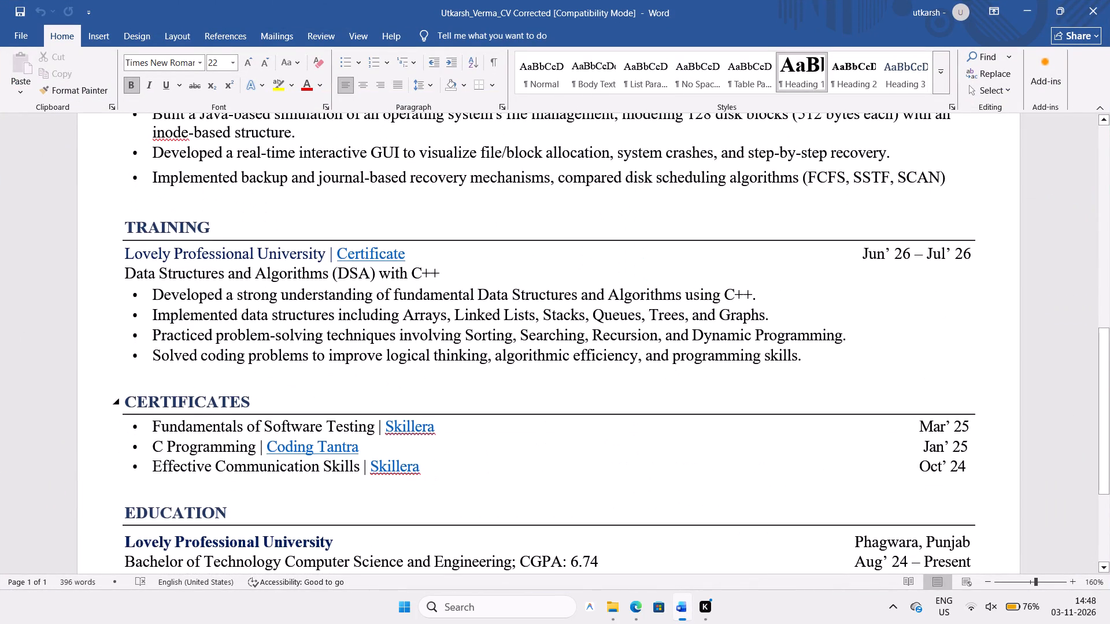
{"action": "scroll", "coordinate": [595, 467], "scroll_direction": "down", "scroll_amount": 1}
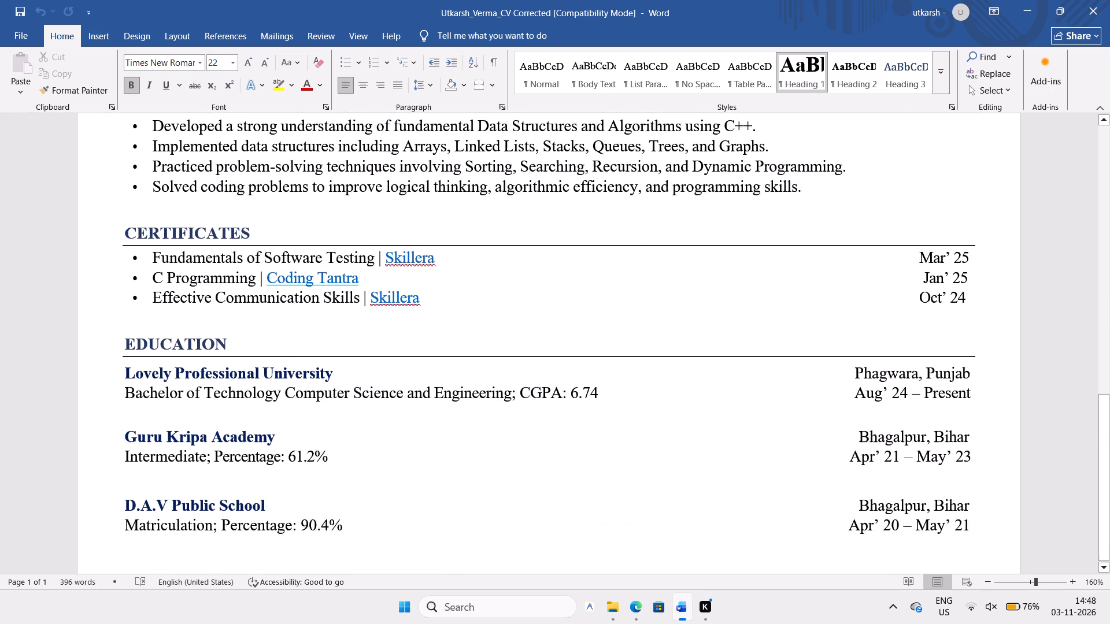
{"action": "scroll", "coordinate": [595, 467], "scroll_direction": "down", "scroll_amount": 1}
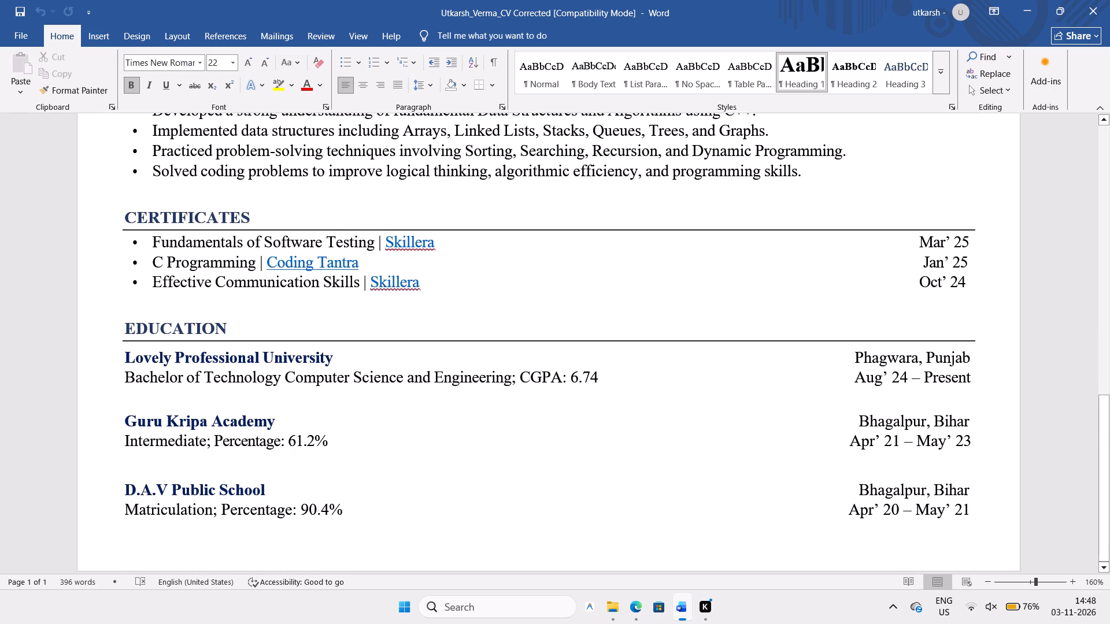
{"action": "scroll", "coordinate": [595, 467], "scroll_direction": "up", "scroll_amount": 1}
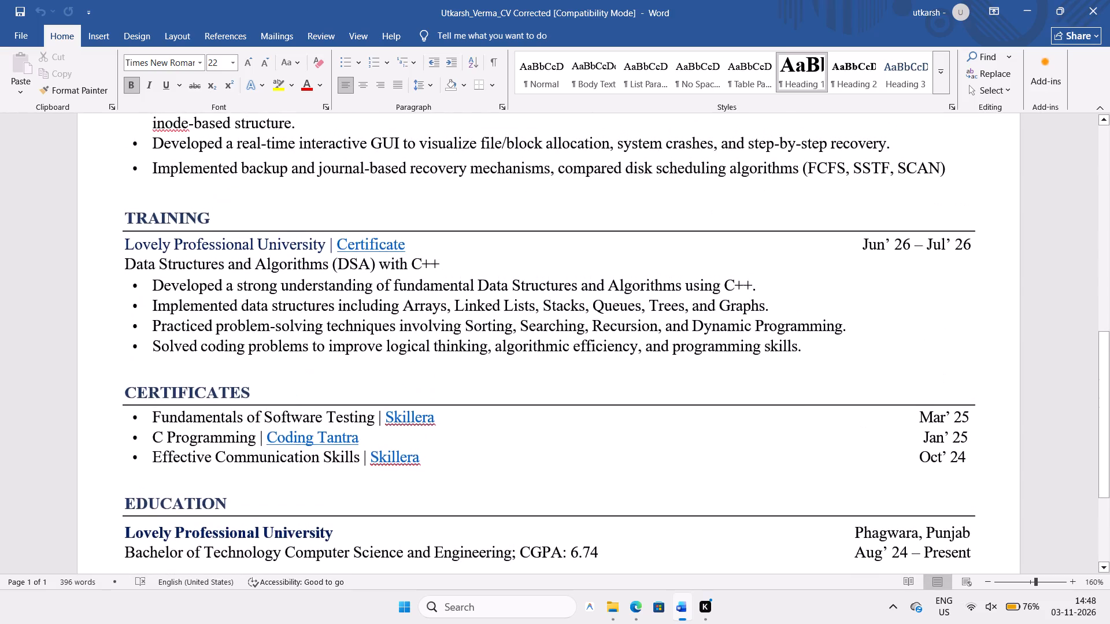
{"action": "scroll", "coordinate": [401, 414], "scroll_direction": "up", "scroll_amount": 2}
{"action": "scroll", "coordinate": [401, 414], "scroll_direction": "down", "scroll_amount": 2, "text": "ctrl"}
{"action": "scroll", "coordinate": [401, 414], "scroll_direction": "down", "scroll_amount": 1}
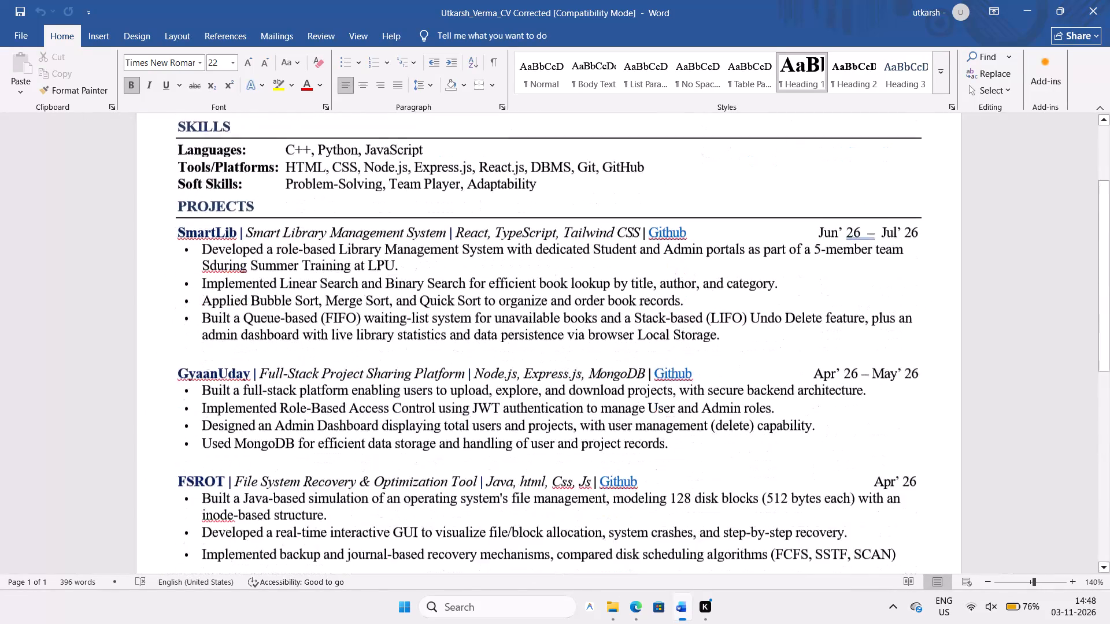
{"action": "scroll", "coordinate": [401, 414], "scroll_direction": "down", "scroll_amount": 1}
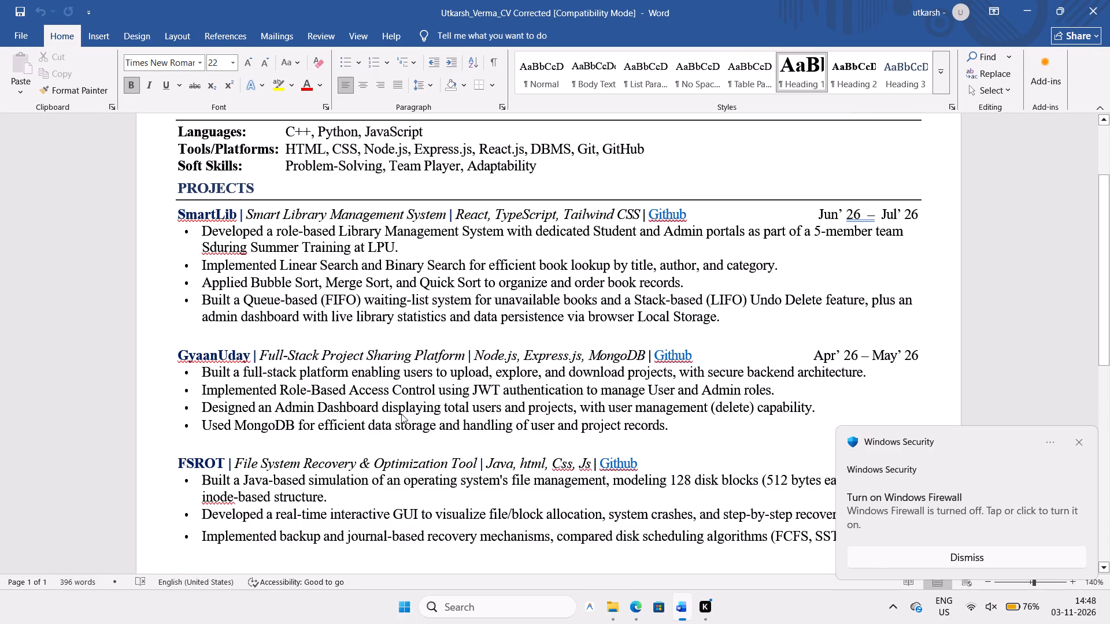
Capture a full-screen screenshot with the CV's Skills and Projects sections in view.
{"action": "key", "text": "super+Print"}
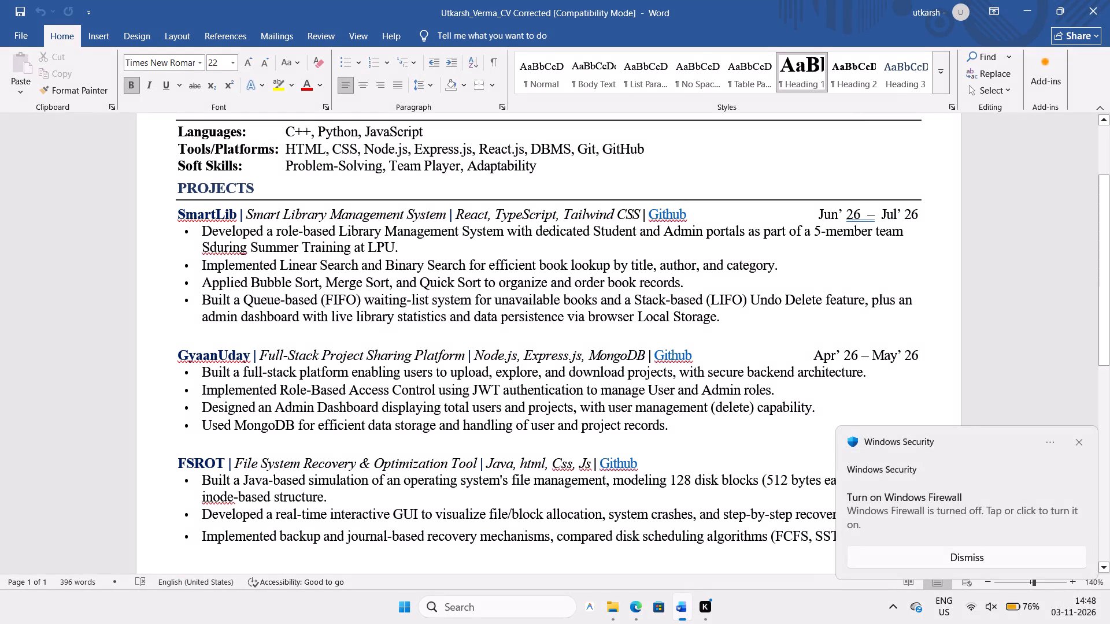
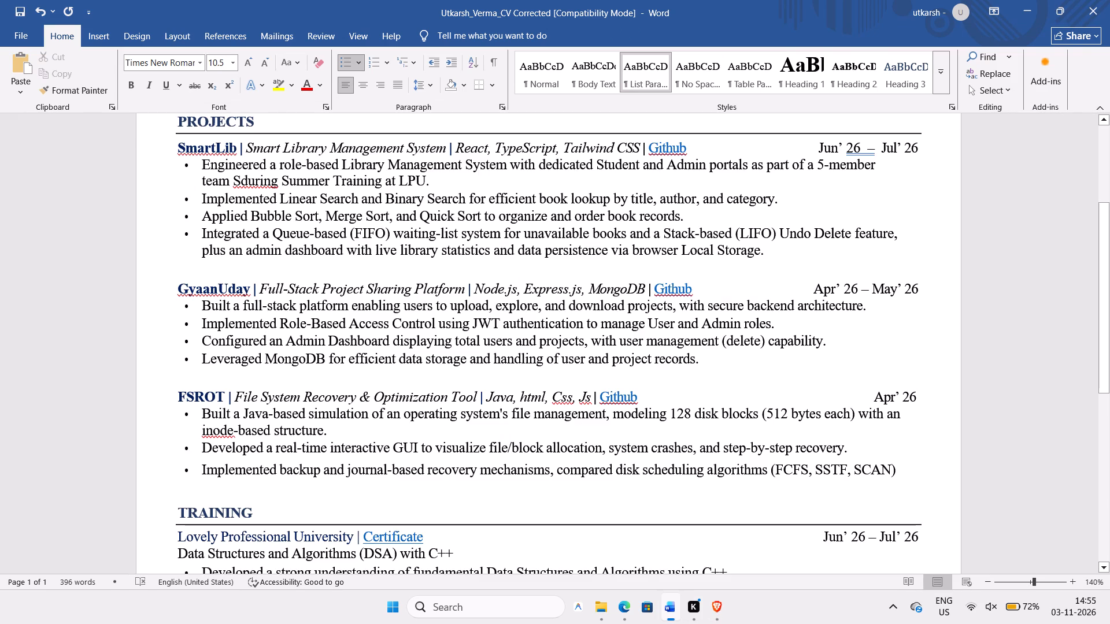
{"action": "left_click_drag", "start_coordinate": [201, 196], "coordinate": [276, 203]}
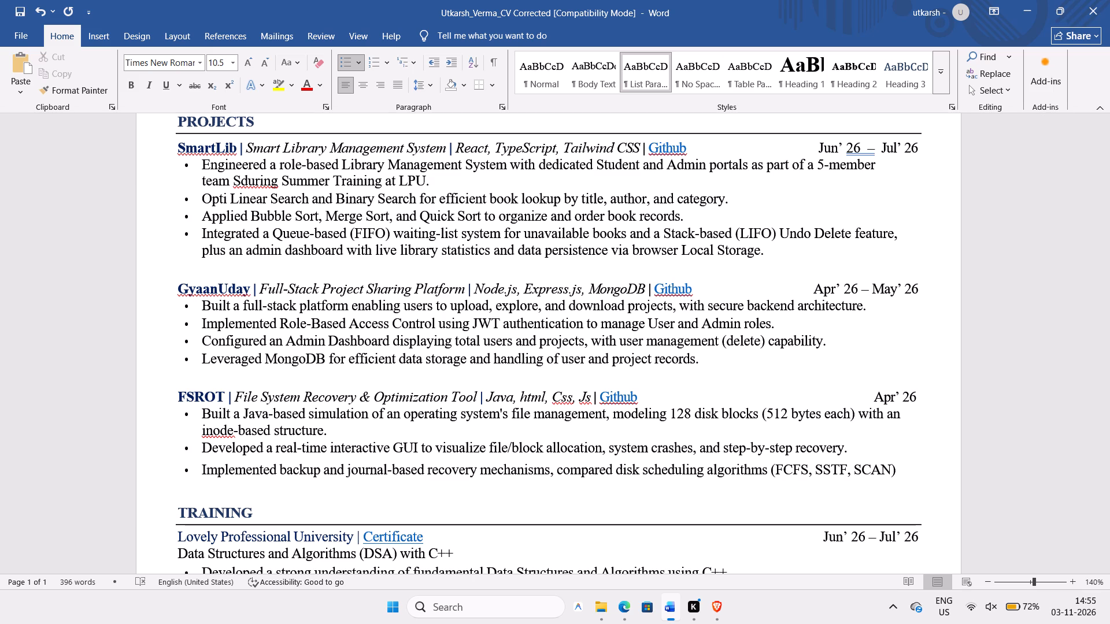
{"action": "type", "text": "mi"}
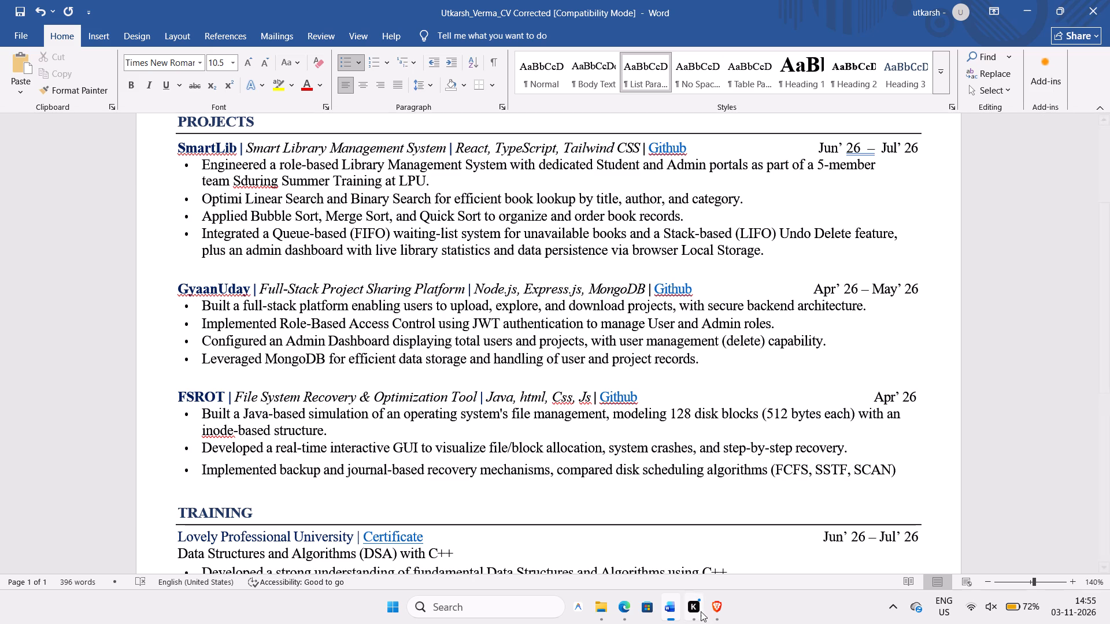
{"action": "left_click", "coordinate": [710, 615]}
{"action": "left_click", "coordinate": [710, 616]}
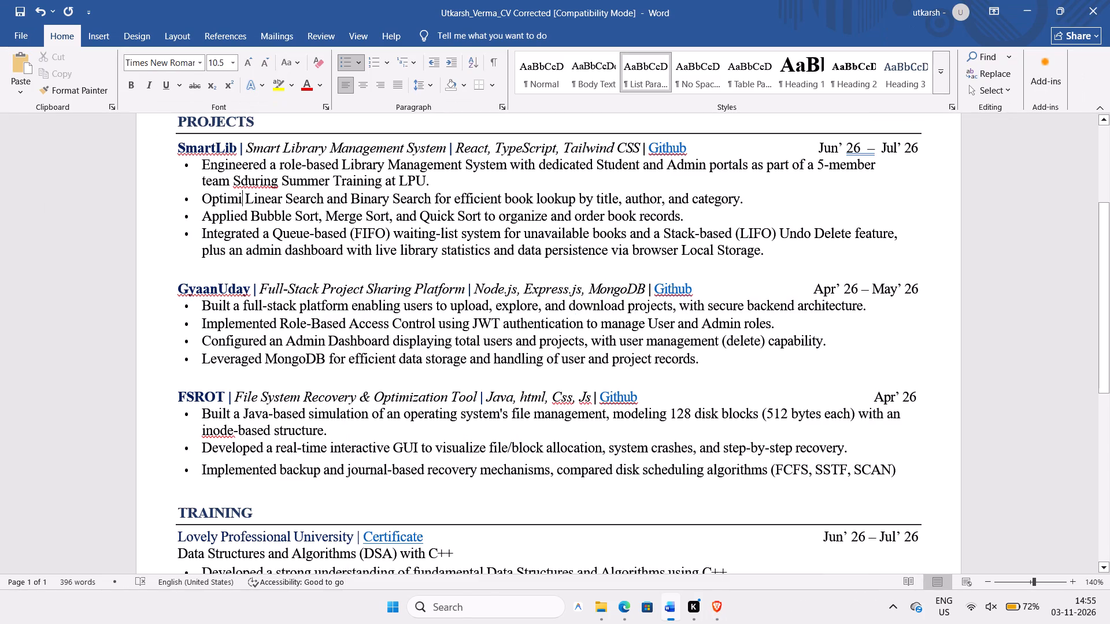
{"action": "type", "text": "zed"}
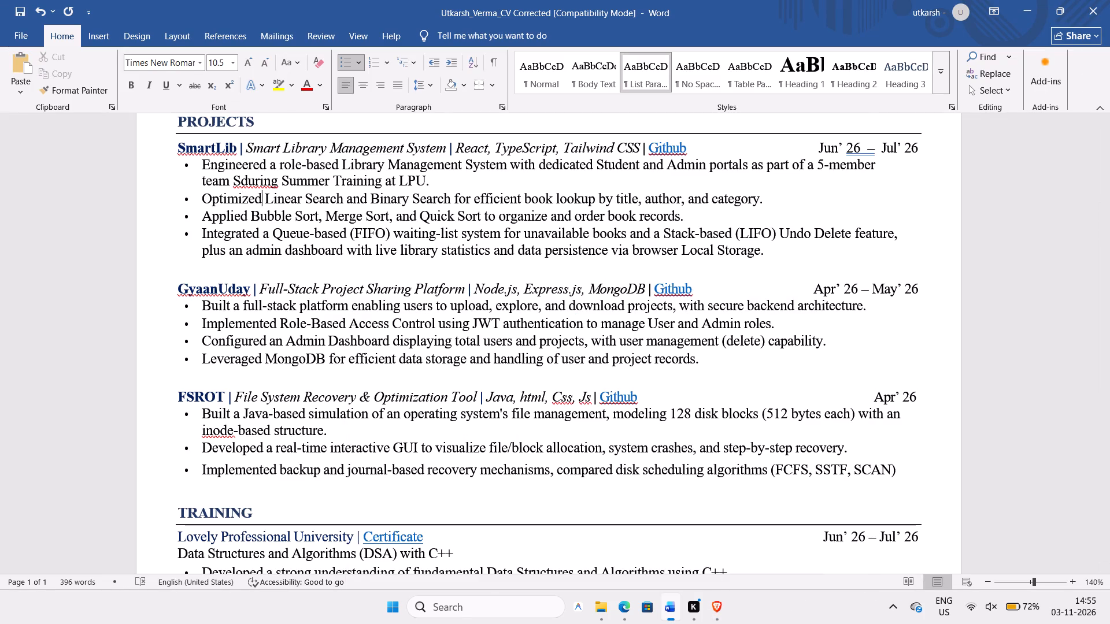
{"action": "key", "text": "space"}
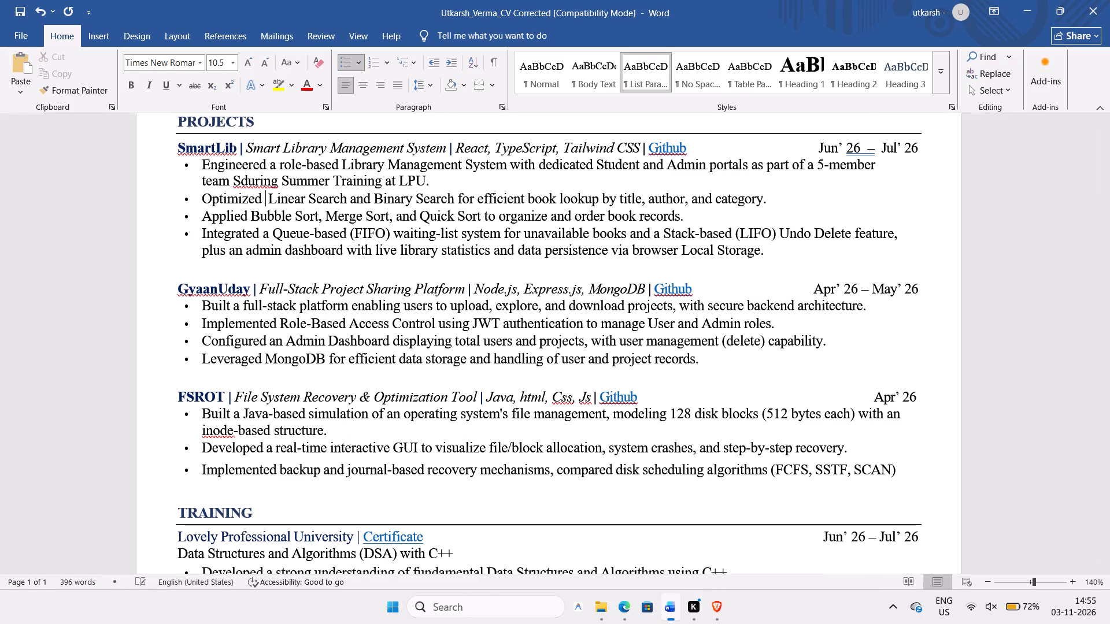
Insert ChatGPT's wording "book lookup using" between "Optimized" and "Linear Search" in SmartLib's second bullet in the Word CV.
{"action": "left_click", "coordinate": [718, 602]}
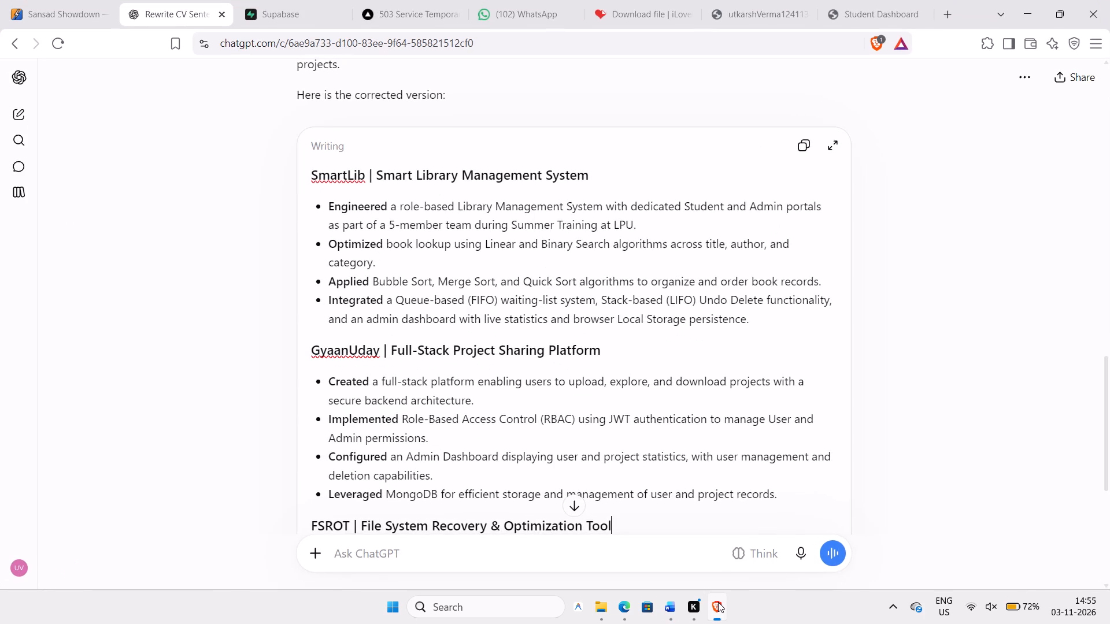
{"action": "left_click", "coordinate": [718, 602]}
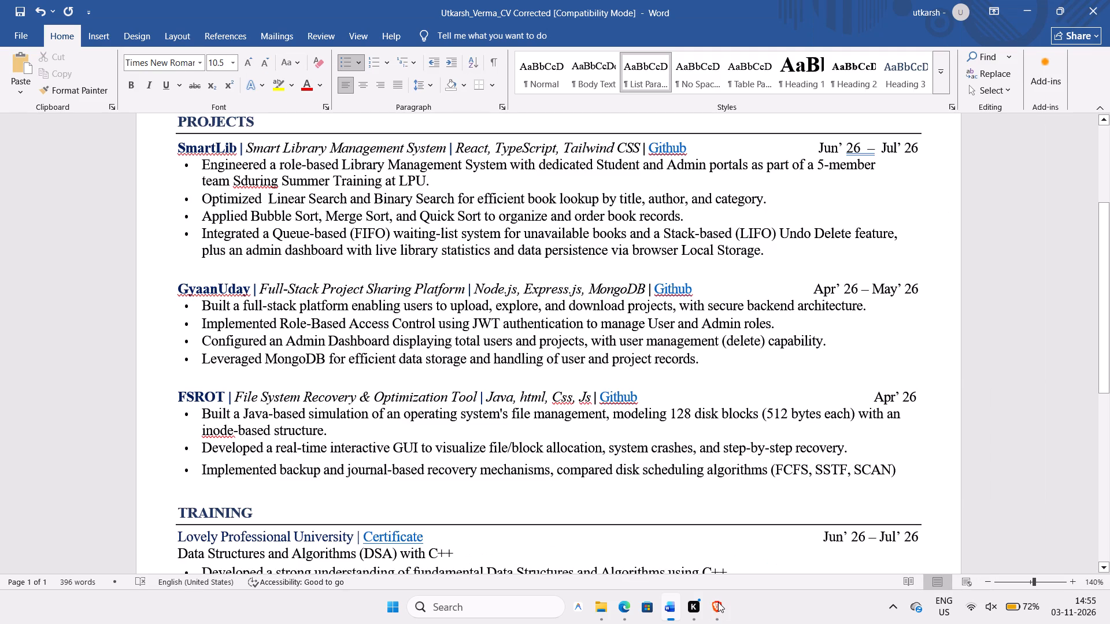
{"action": "type", "text": "book"}
{"action": "key", "text": "space"}
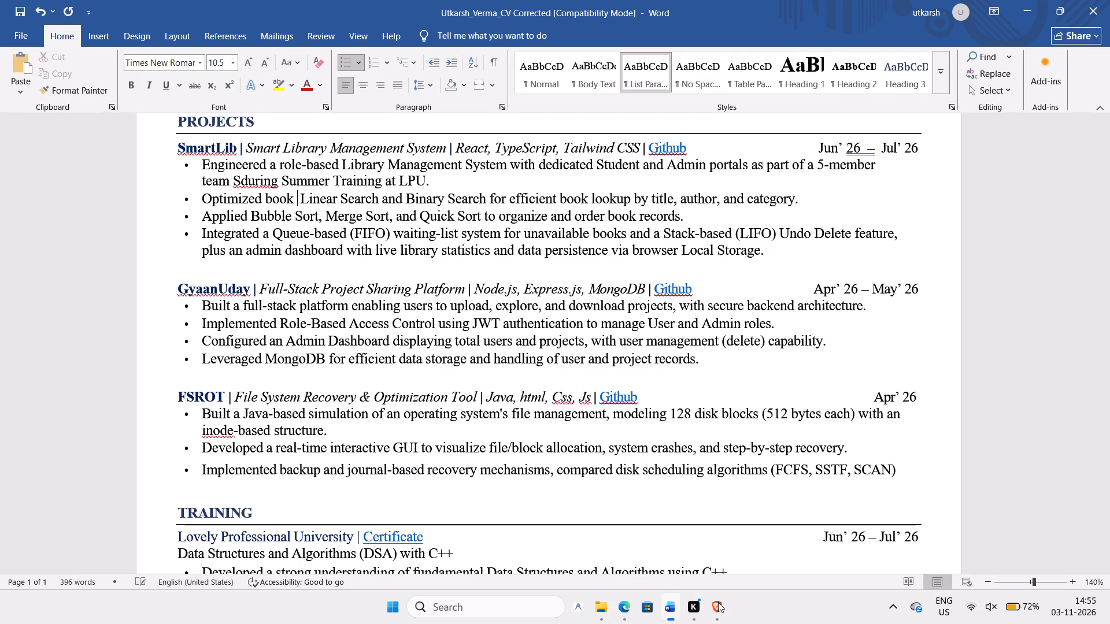
{"action": "type", "text": "lookup"}
{"action": "key", "text": "space"}
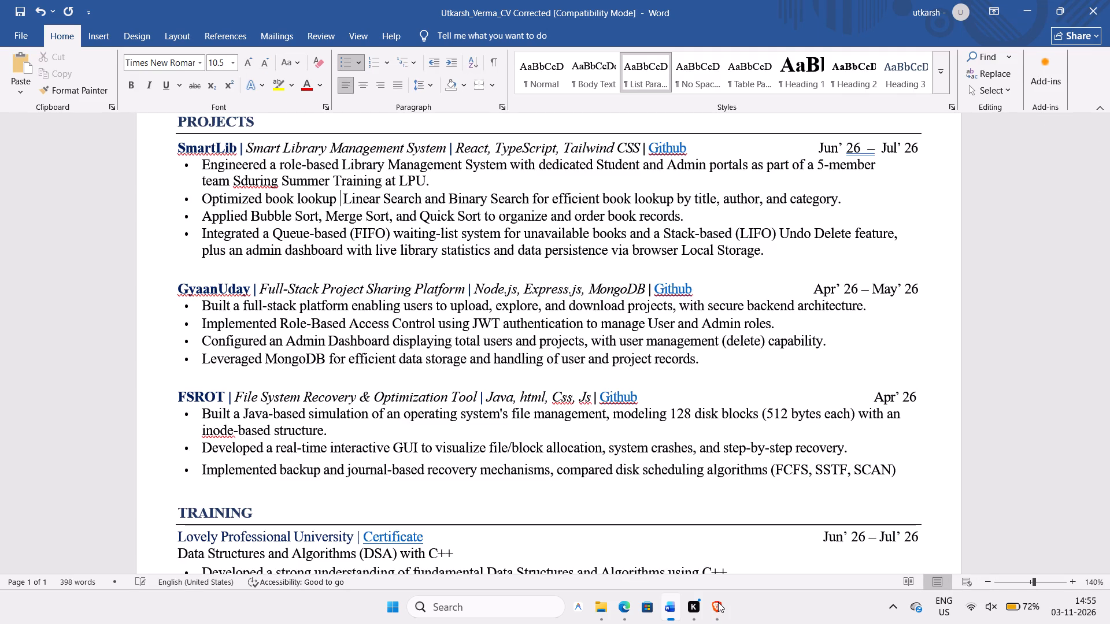
{"action": "type", "text": "using"}
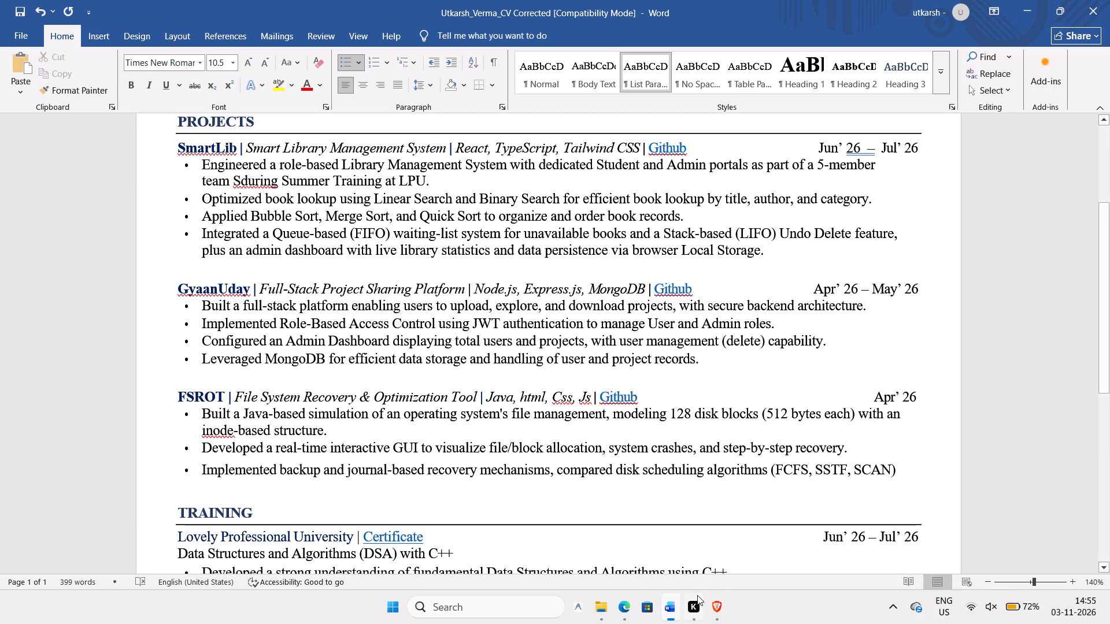
Compare the rest of SmartLib's second bullet in the Word CV with ChatGPT's corrected version.
{"action": "left_click", "coordinate": [715, 604]}
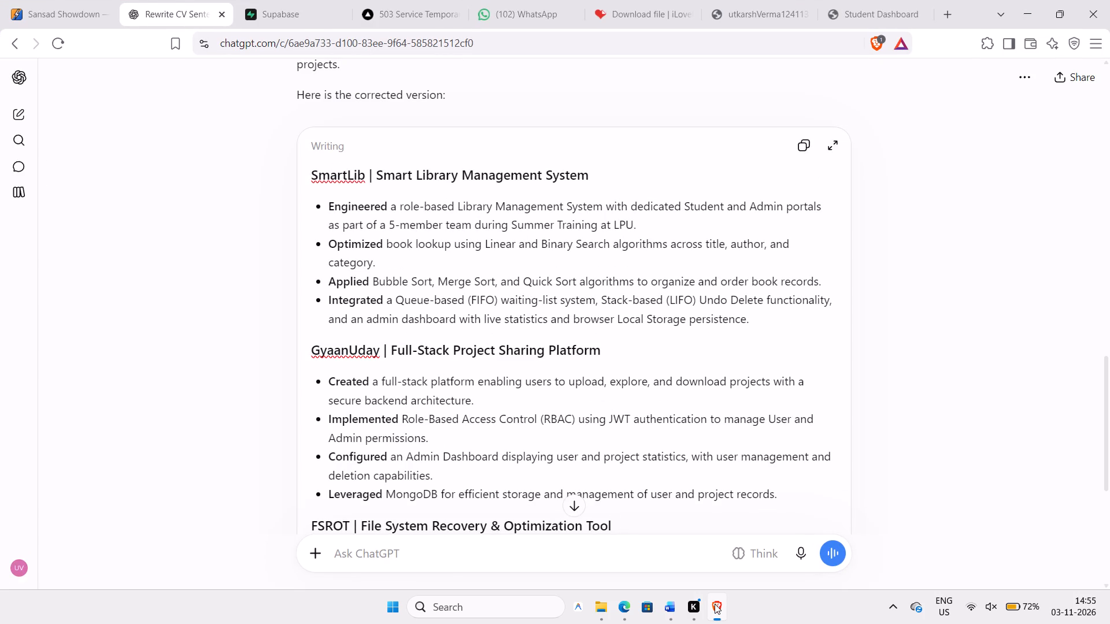
{"action": "left_click", "coordinate": [715, 604]}
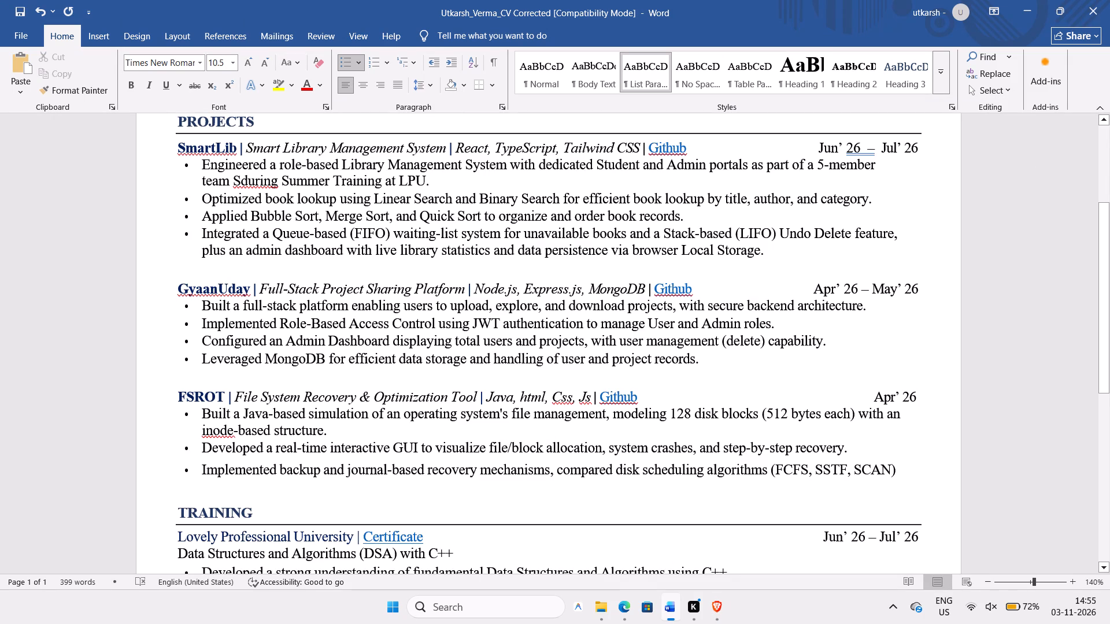
{"action": "left_click", "coordinate": [711, 617]}
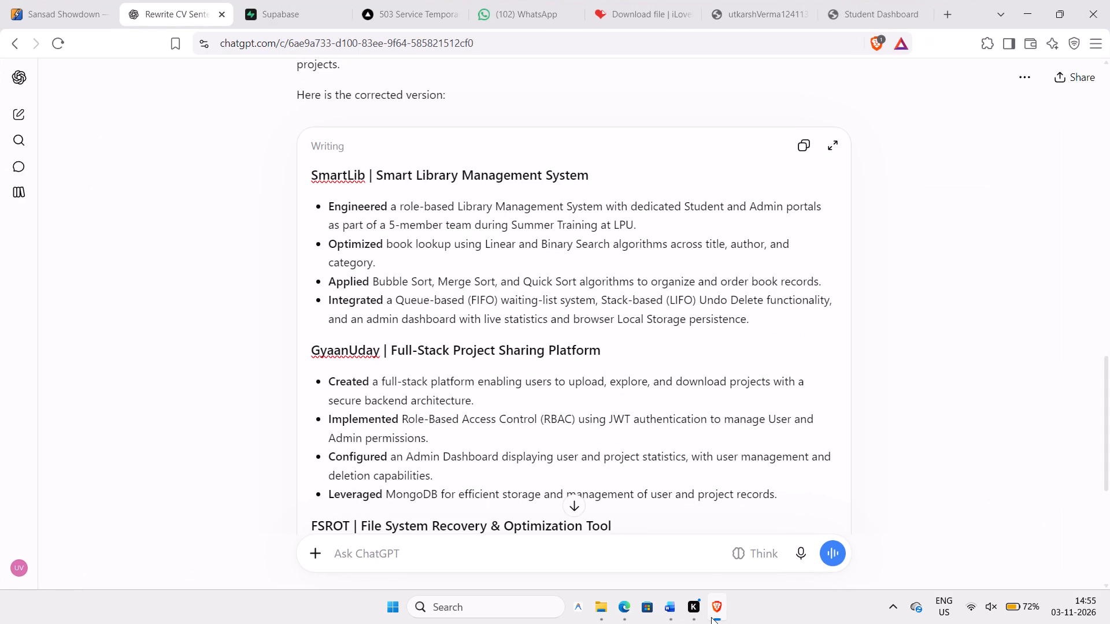
{"action": "left_click", "coordinate": [711, 617]}
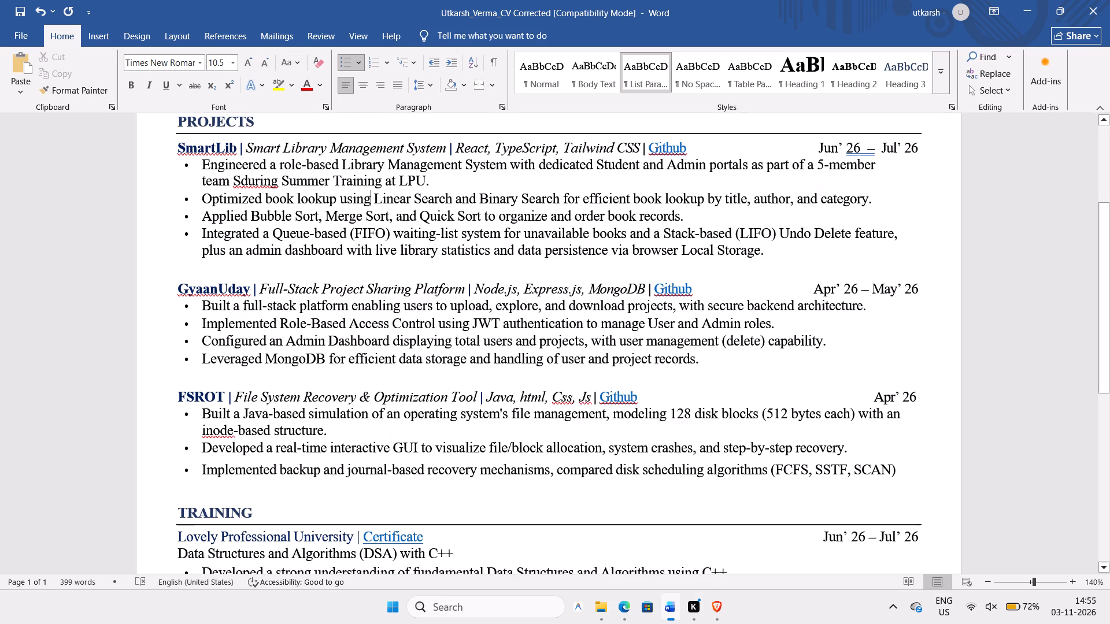
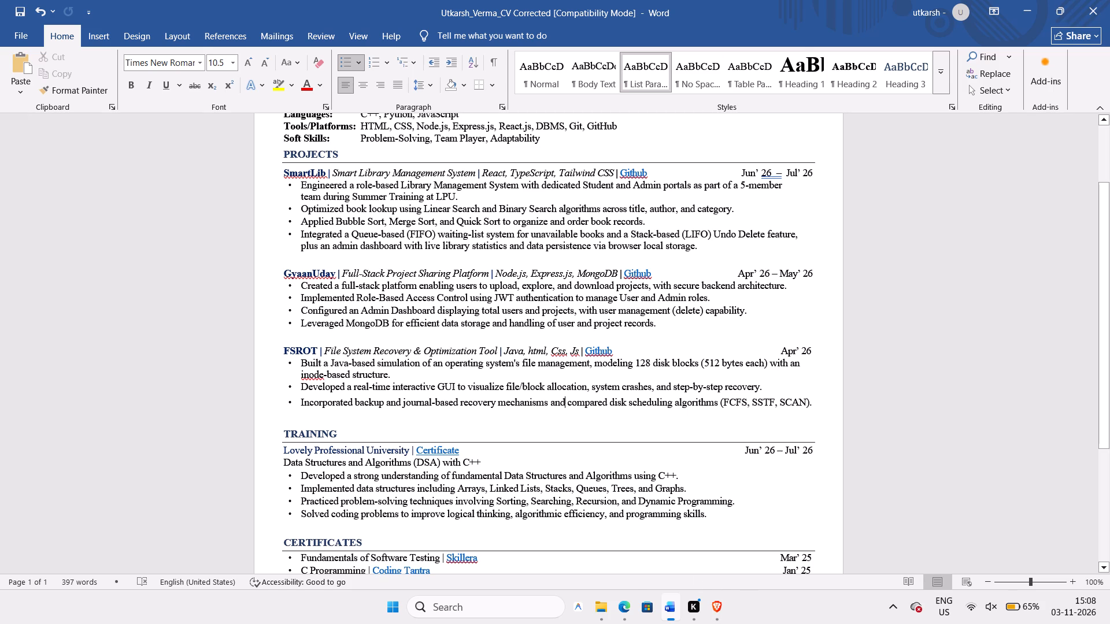
Capitalize the first letter of "html" in the FSROT heading's technology list so it reads "Html".
{"action": "left_click", "coordinate": [535, 351]}
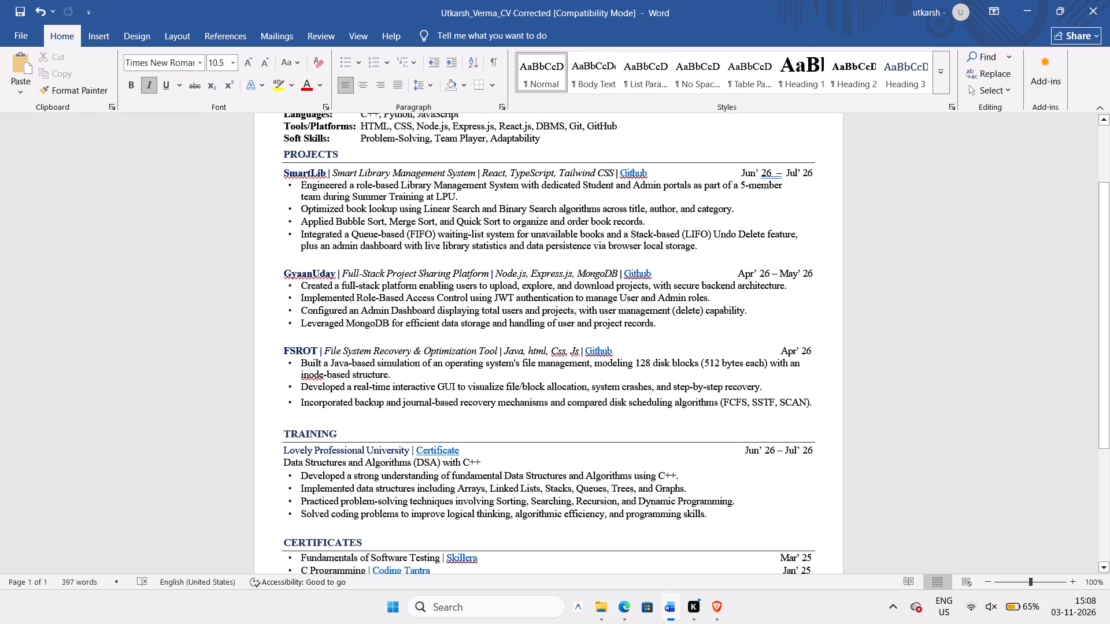
{"action": "key", "text": "BackSpace"}
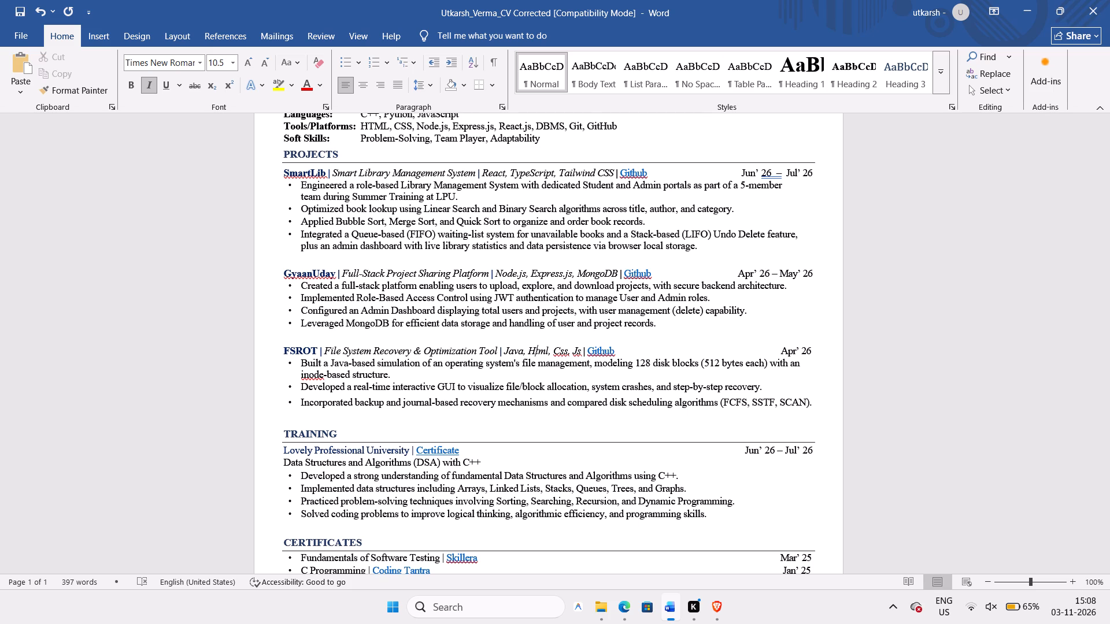
Look over the CV from the header through Education and save the document under its existing name.
{"action": "scroll", "coordinate": [654, 372], "scroll_direction": "down", "scroll_amount": 1}
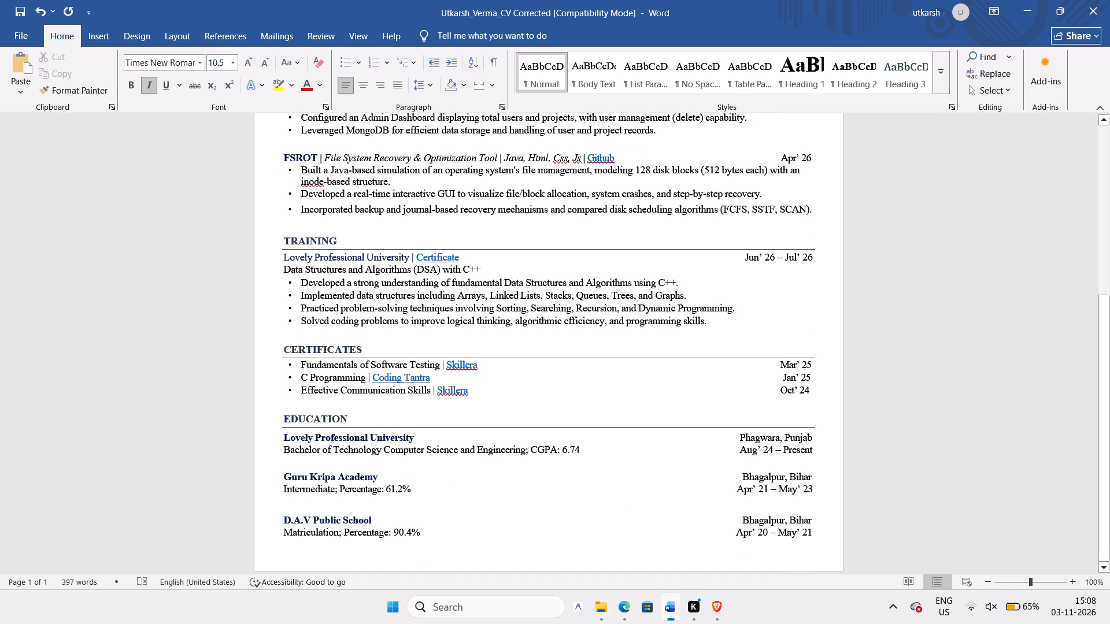
{"action": "scroll", "coordinate": [654, 372], "scroll_direction": "up", "scroll_amount": 2}
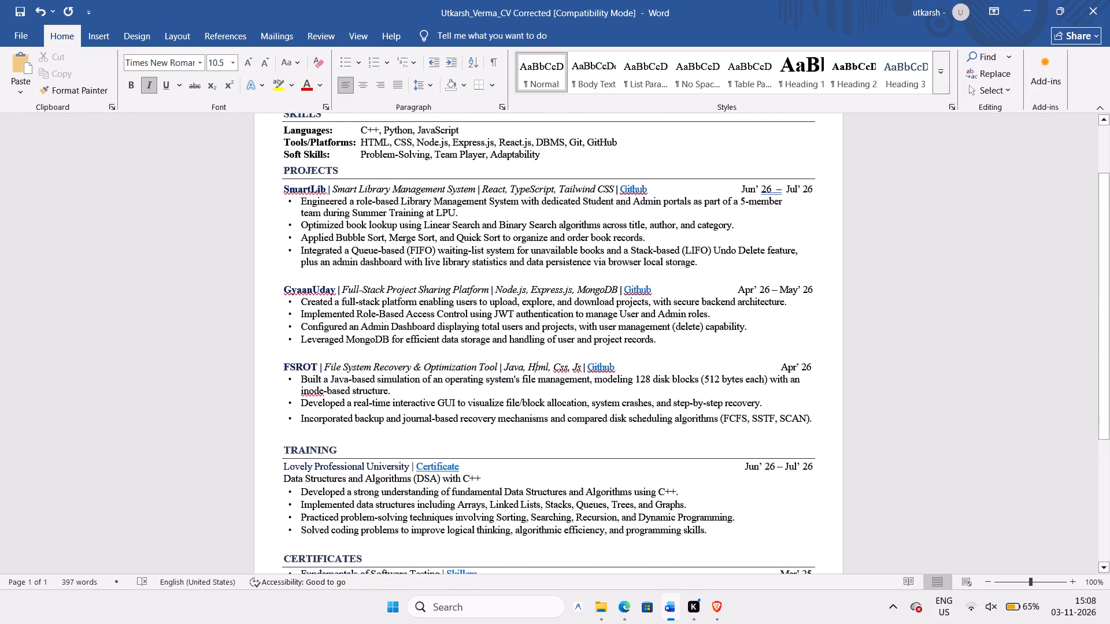
{"action": "scroll", "coordinate": [654, 372], "scroll_direction": "up", "scroll_amount": 1}
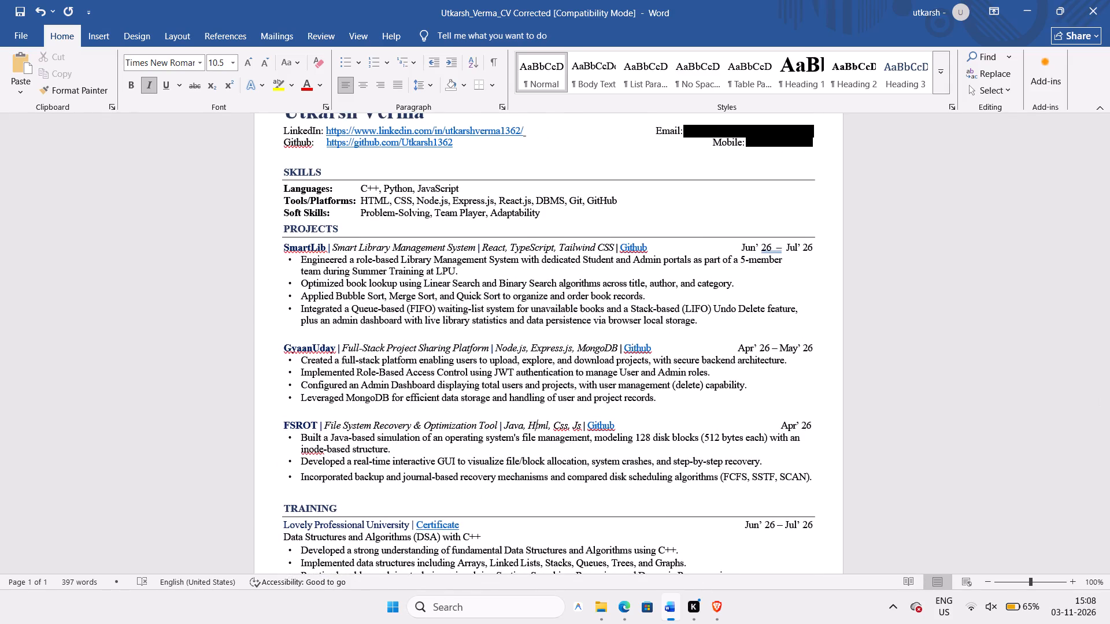
{"action": "scroll", "coordinate": [654, 372], "scroll_direction": "up", "scroll_amount": 1}
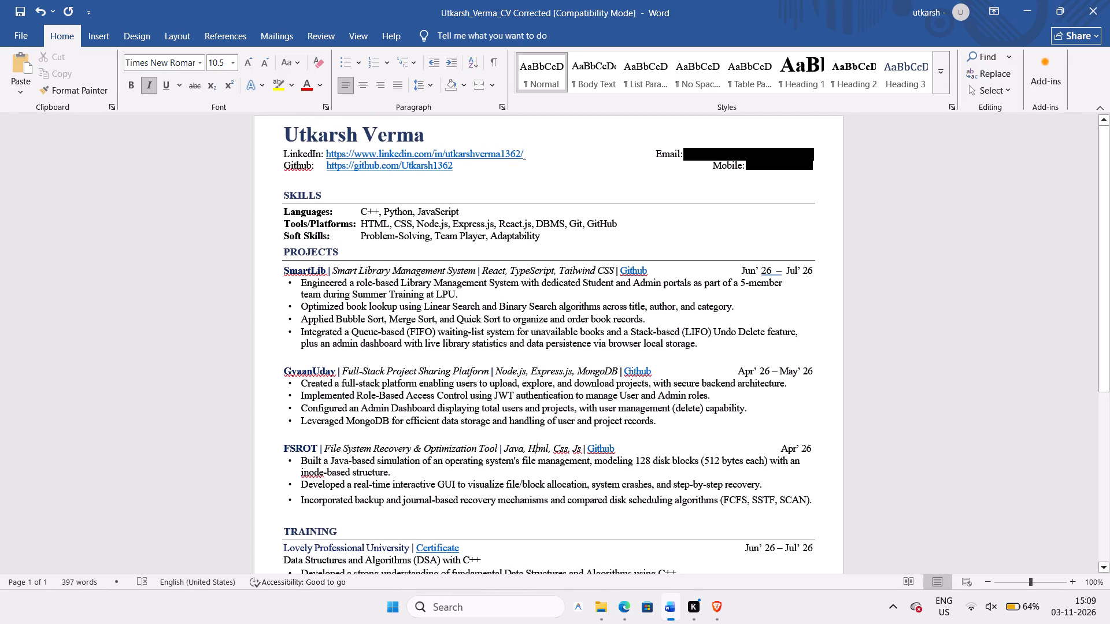
{"action": "left_click", "coordinate": [18, 28]}
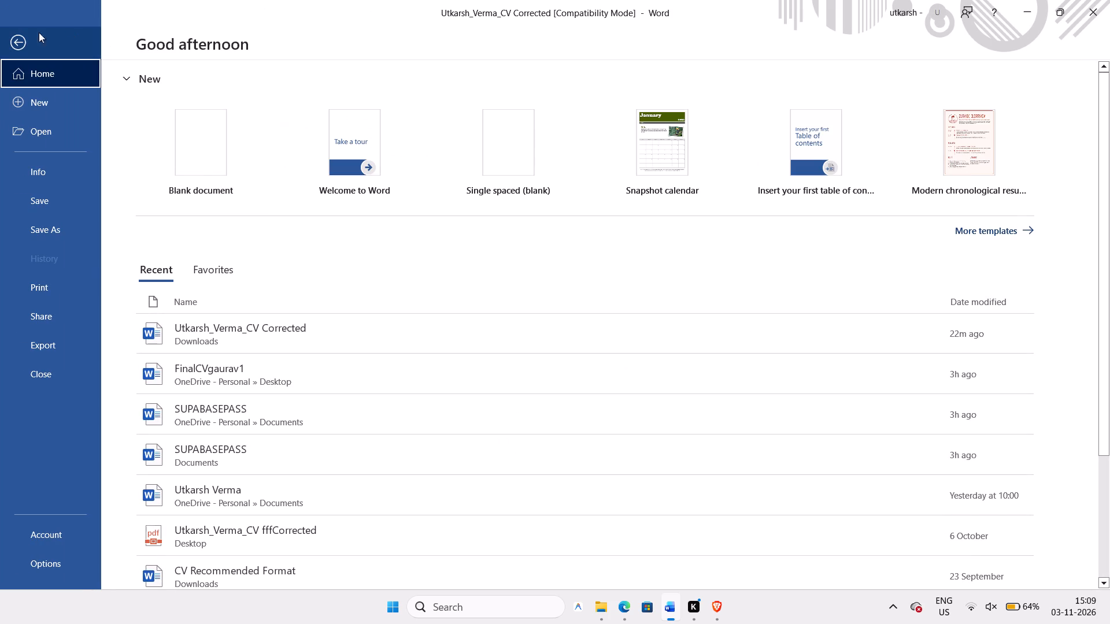
{"action": "left_click", "coordinate": [20, 34]}
{"action": "scroll", "coordinate": [415, 315], "scroll_direction": "down", "scroll_amount": 1}
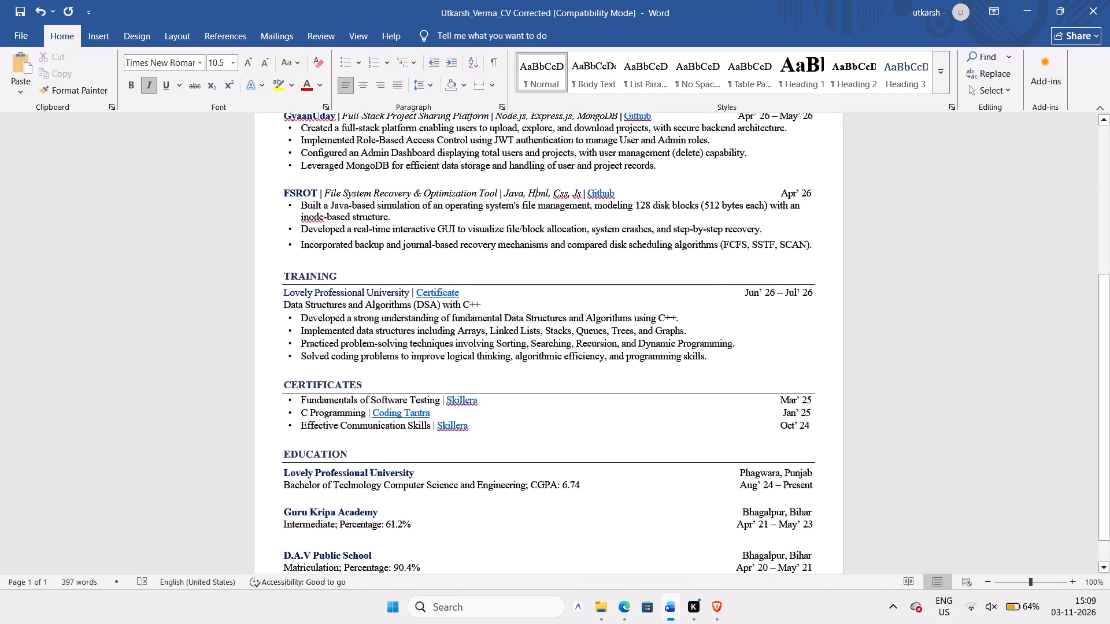
{"action": "key", "text": "ctrl+s"}
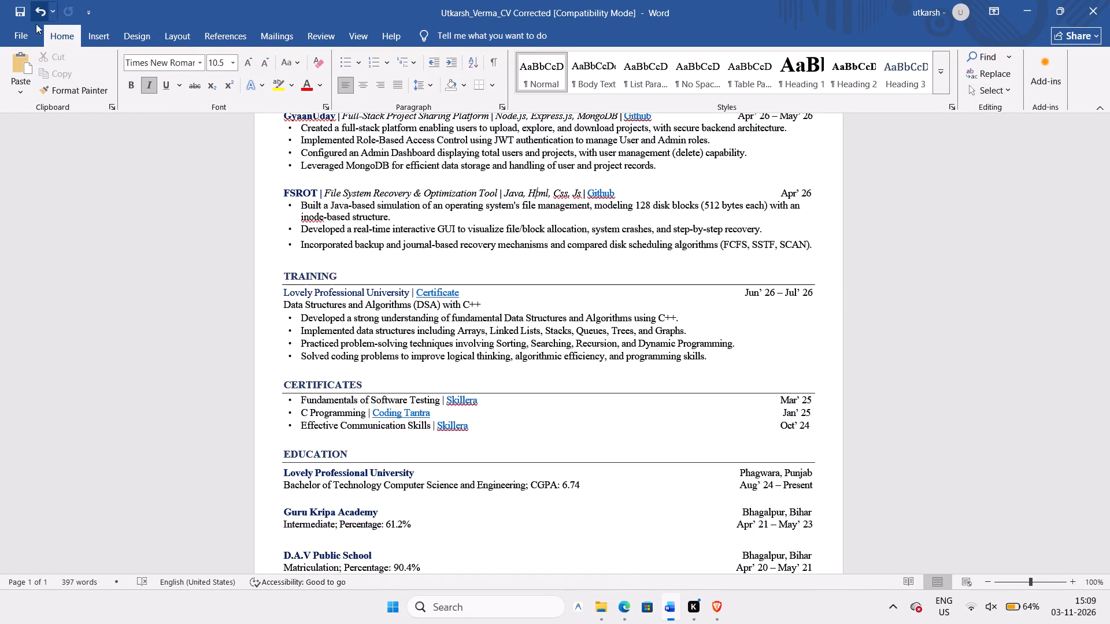
Start exporting the CV as a PDF, naming the file with the owner's name, an underscore and the registration number, followed by "CV_Corrected".
{"action": "left_click", "coordinate": [31, 32]}
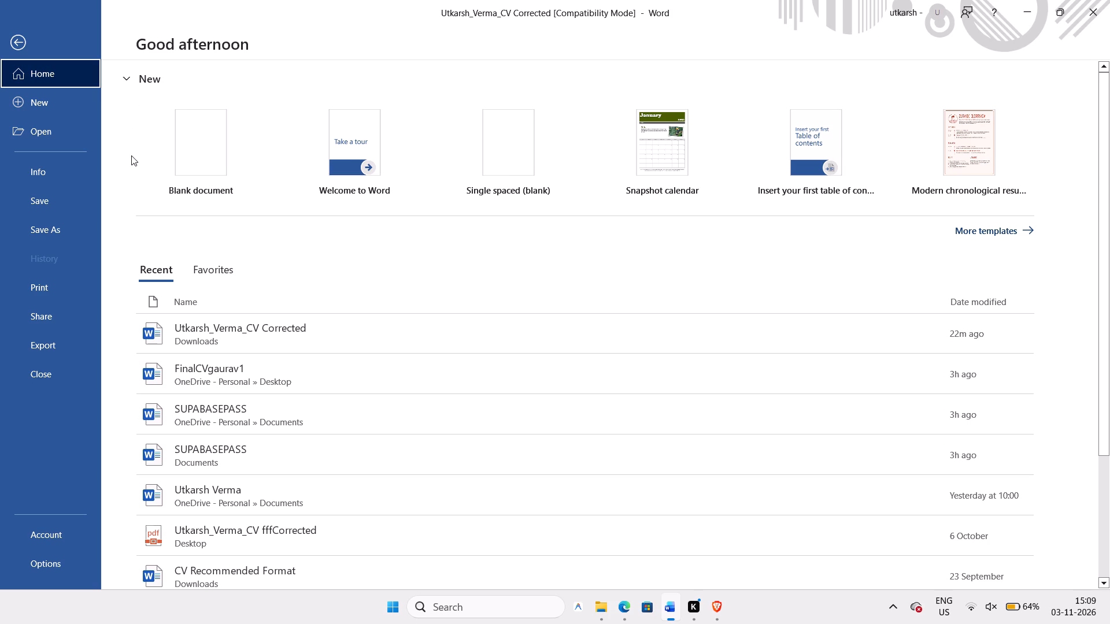
{"action": "left_click", "coordinate": [76, 336]}
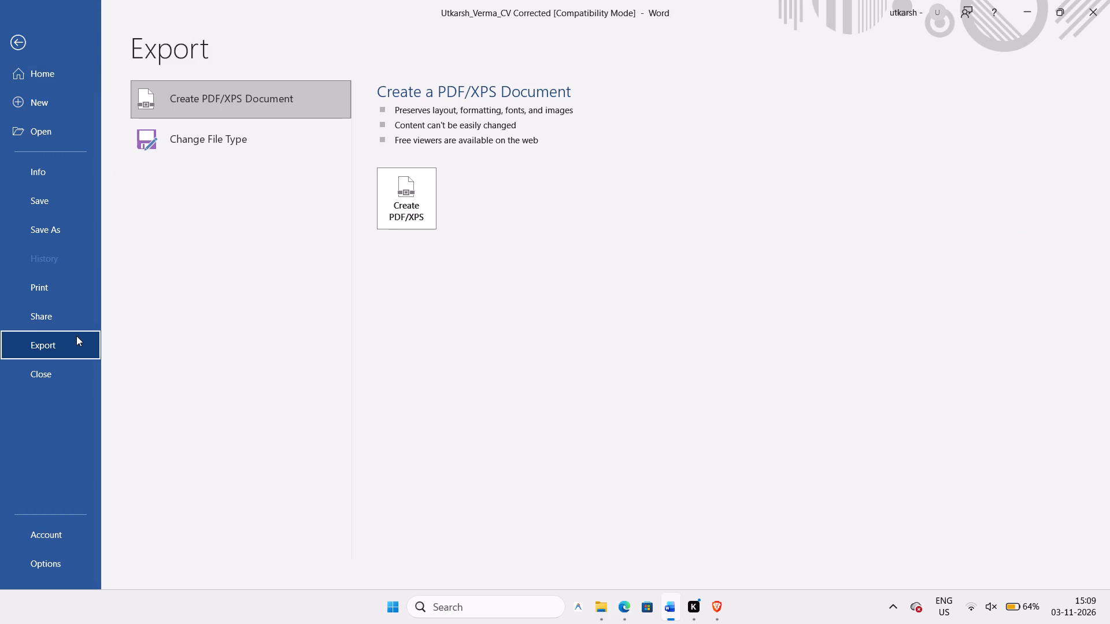
{"action": "left_click", "coordinate": [396, 205]}
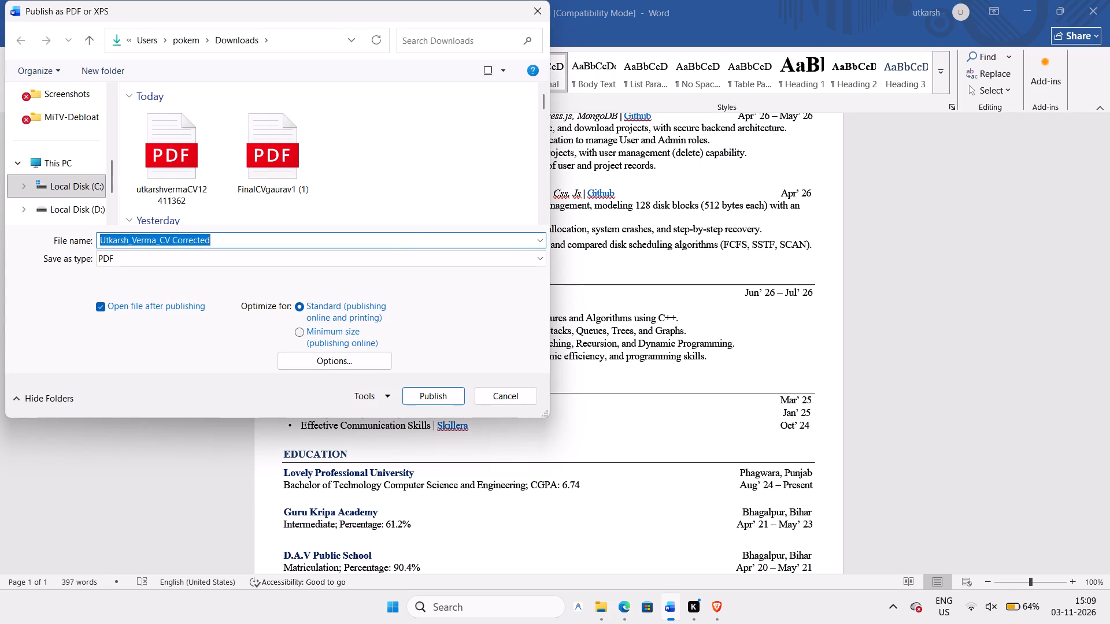
{"action": "key", "text": "BackSpace"}
{"action": "key", "text": "BackSpace"}
{"action": "key", "text": "BackSpace"}
{"action": "key", "text": "BackSpace"}
{"action": "key", "text": "BackSpace"}
{"action": "key", "text": "BackSpace"}
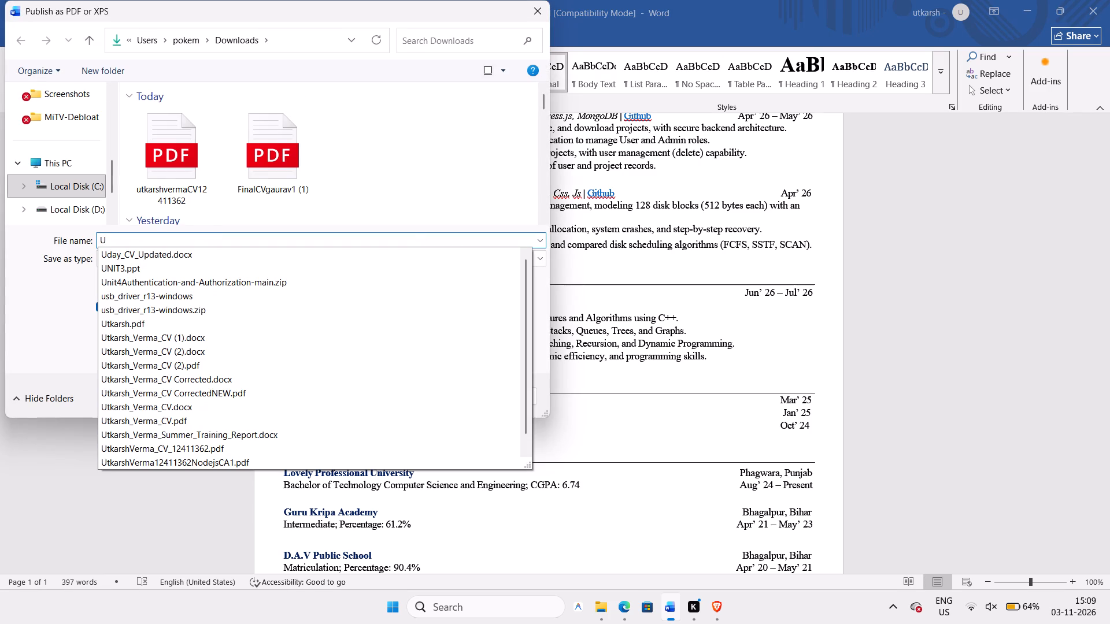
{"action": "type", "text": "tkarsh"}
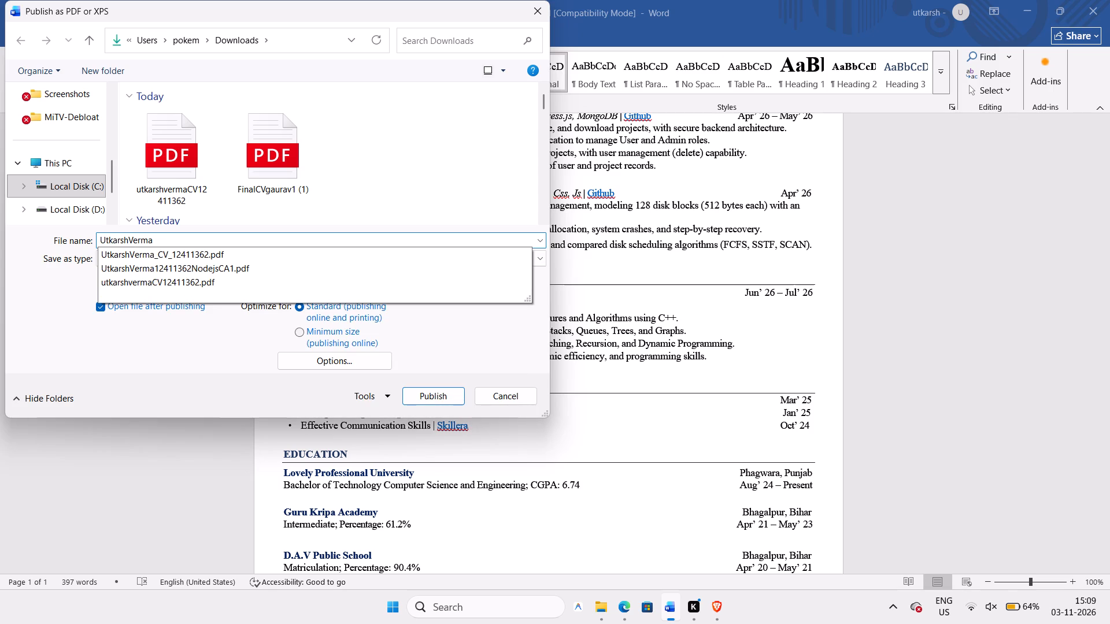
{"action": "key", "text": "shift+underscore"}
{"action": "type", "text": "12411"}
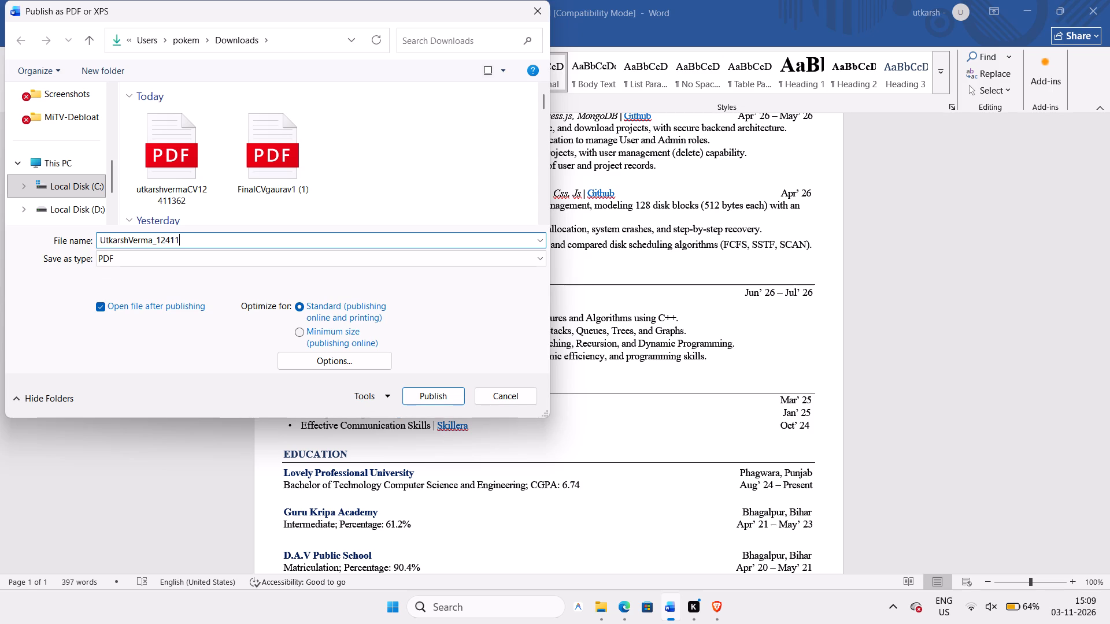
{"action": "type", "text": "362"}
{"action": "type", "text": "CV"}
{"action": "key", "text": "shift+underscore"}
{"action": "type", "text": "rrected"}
Choose the Desktop folder as the destination, look over its existing CV files, and publish the PDF there.
{"action": "scroll", "coordinate": [286, 231], "scroll_direction": "up", "scroll_amount": 2}
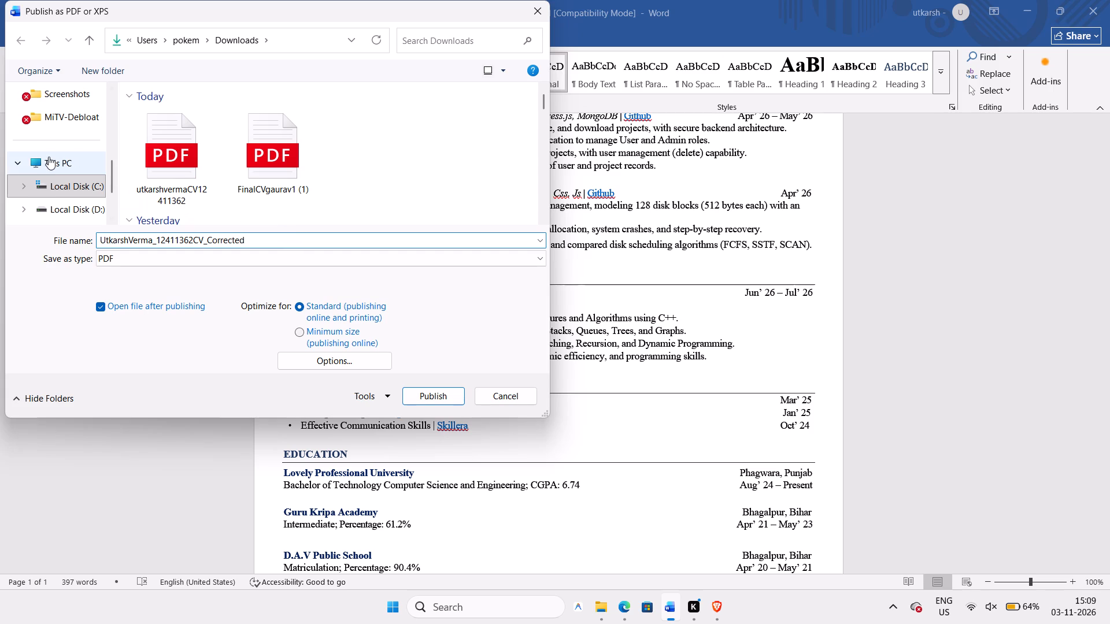
{"action": "scroll", "coordinate": [49, 157], "scroll_direction": "up", "scroll_amount": 1}
{"action": "left_click", "coordinate": [62, 191]}
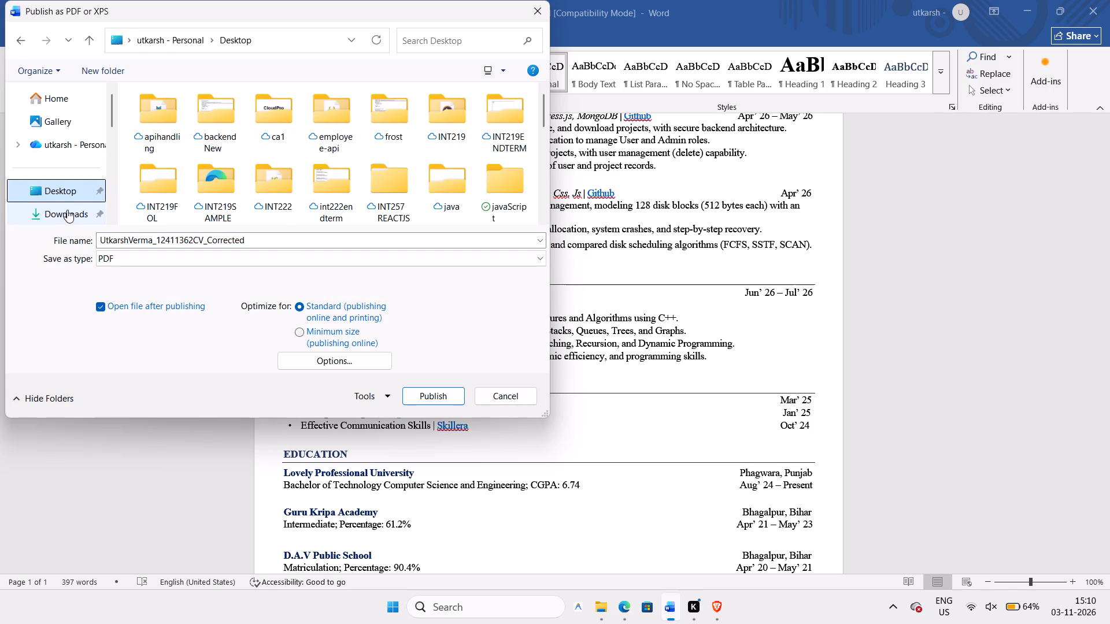
{"action": "left_click", "coordinate": [77, 207]}
{"action": "left_click", "coordinate": [47, 169]}
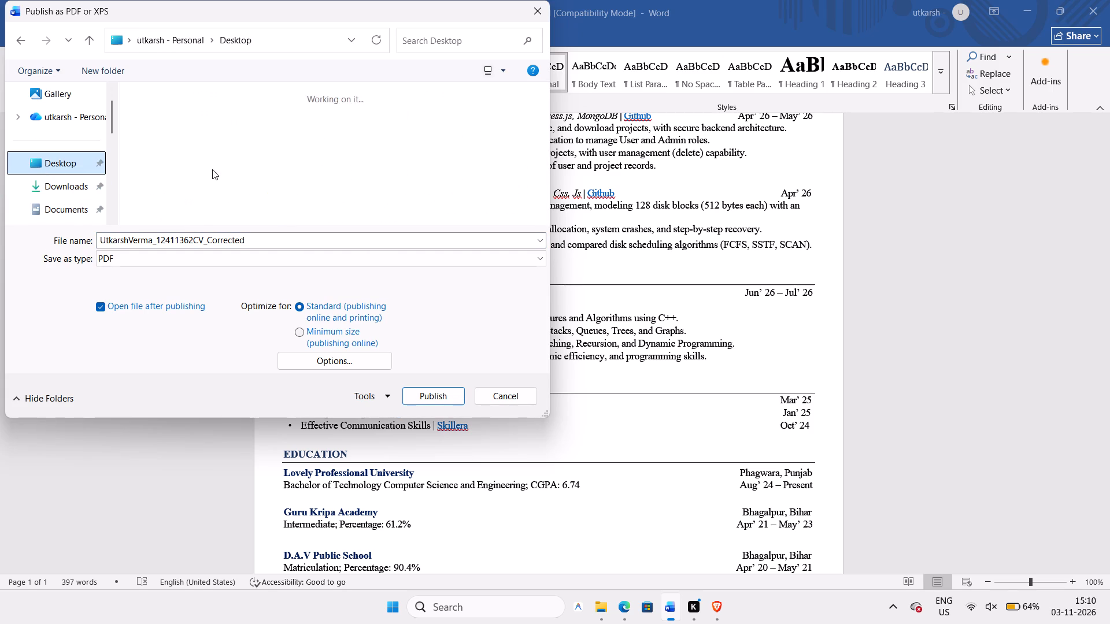
{"action": "scroll", "coordinate": [360, 174], "scroll_direction": "down", "scroll_amount": 20}
{"action": "scroll", "coordinate": [360, 174], "scroll_direction": "down", "scroll_amount": 20}
{"action": "scroll", "coordinate": [360, 174], "scroll_direction": "down", "scroll_amount": 20}
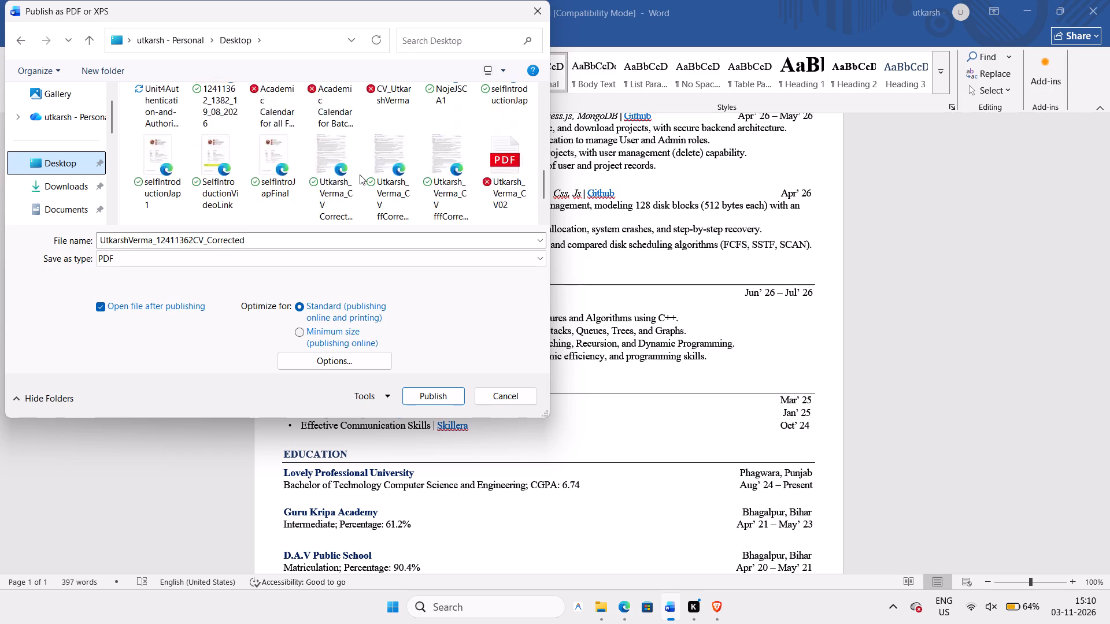
{"action": "scroll", "coordinate": [360, 174], "scroll_direction": "down", "scroll_amount": 20}
{"action": "scroll", "coordinate": [360, 174], "scroll_direction": "down", "scroll_amount": 20}
{"action": "scroll", "coordinate": [360, 174], "scroll_direction": "down", "scroll_amount": 20}
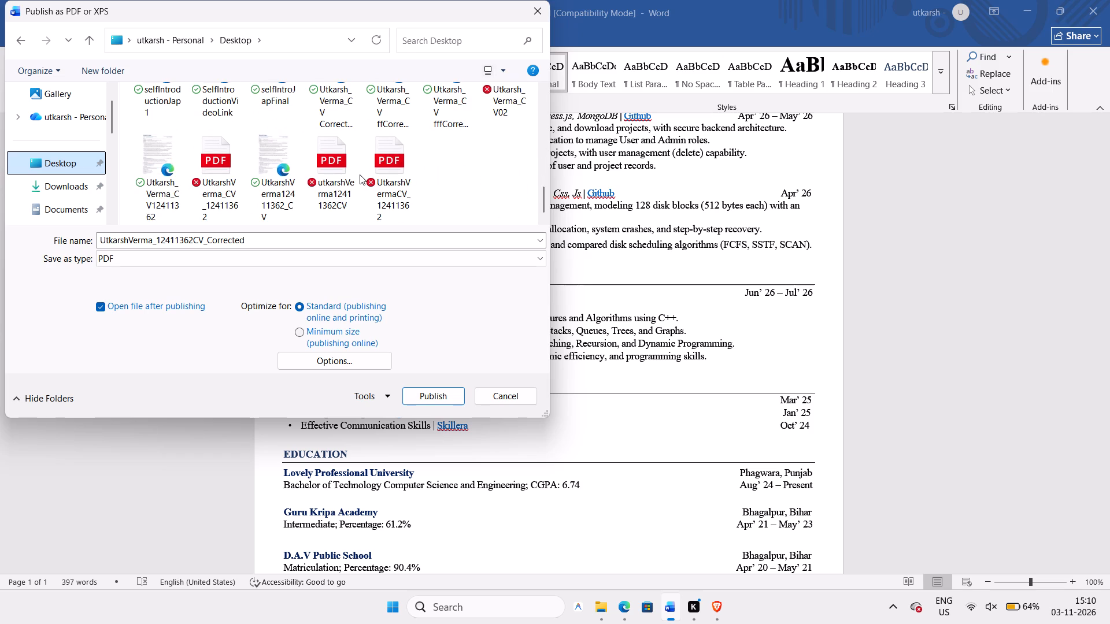
{"action": "scroll", "coordinate": [364, 191], "scroll_direction": "right", "scroll_amount": 1}
{"action": "scroll", "coordinate": [443, 213], "scroll_direction": "right", "scroll_amount": 1}
{"action": "scroll", "coordinate": [437, 211], "scroll_direction": "down", "scroll_amount": 1}
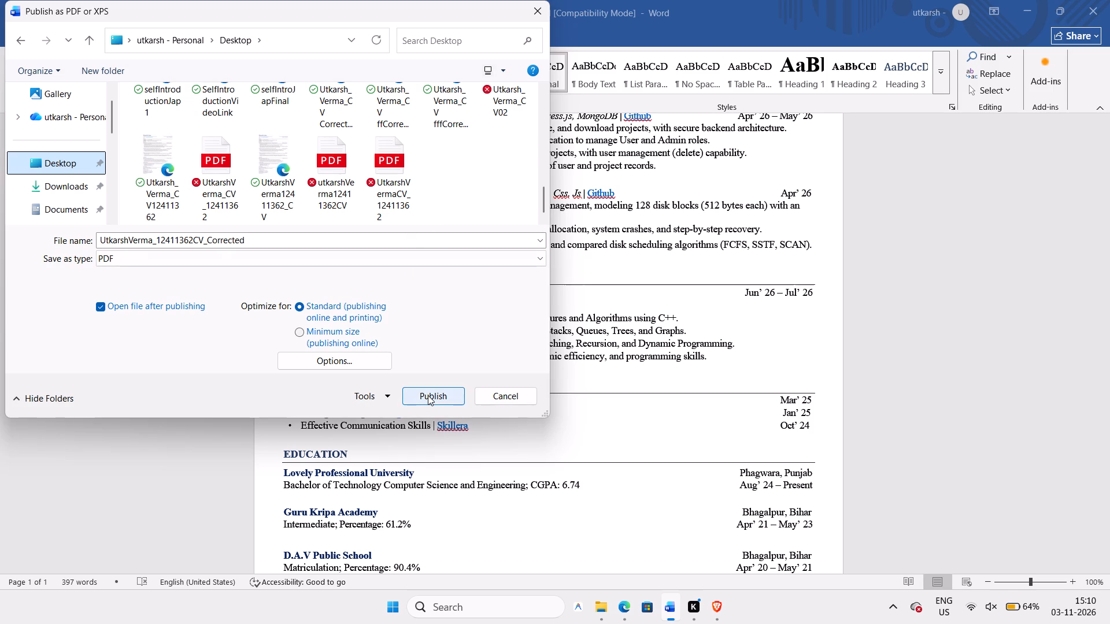
{"action": "left_click", "coordinate": [428, 395]}
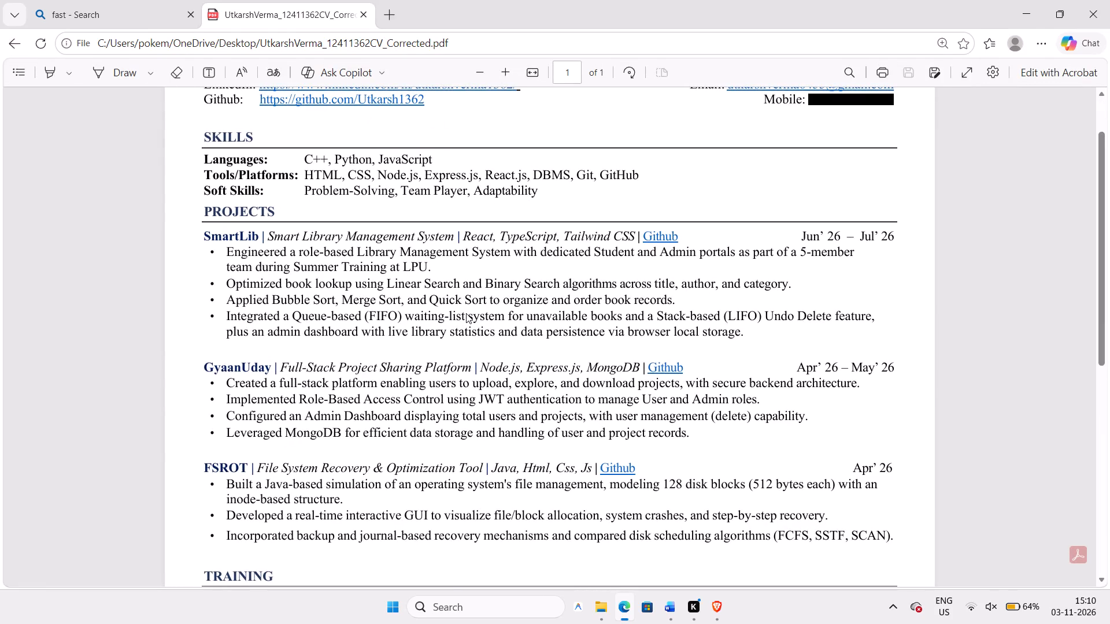
Review the exported PDF in Edge, enlarging it and reading from the header through Projects, Training and Certificates to Education.
{"action": "scroll", "coordinate": [466, 313], "scroll_direction": "right", "scroll_amount": 2}
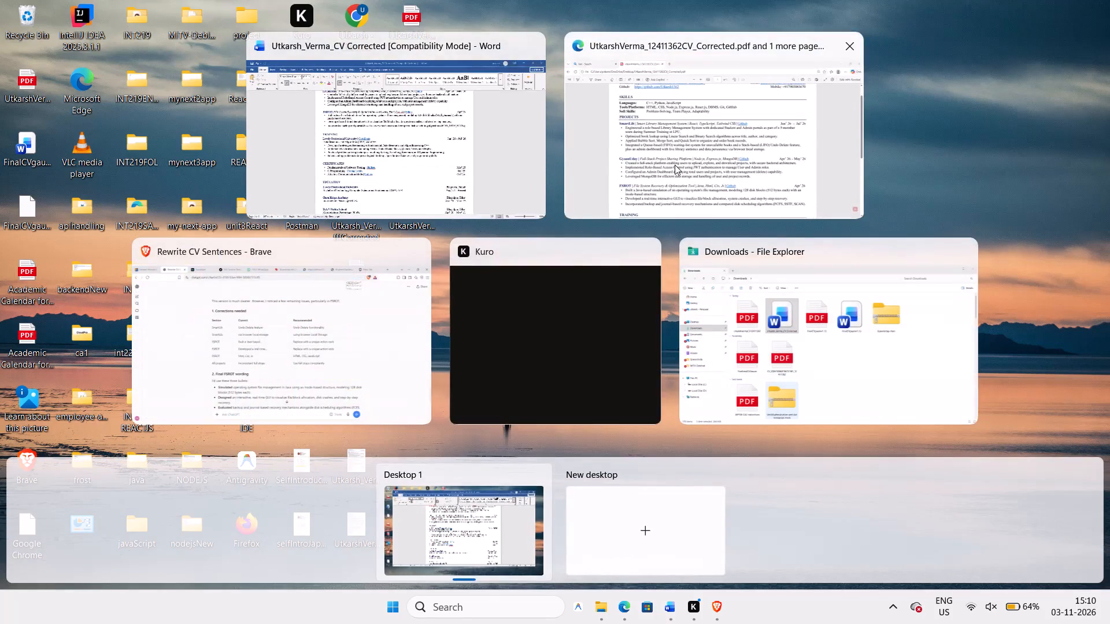
{"action": "left_click", "coordinate": [663, 156]}
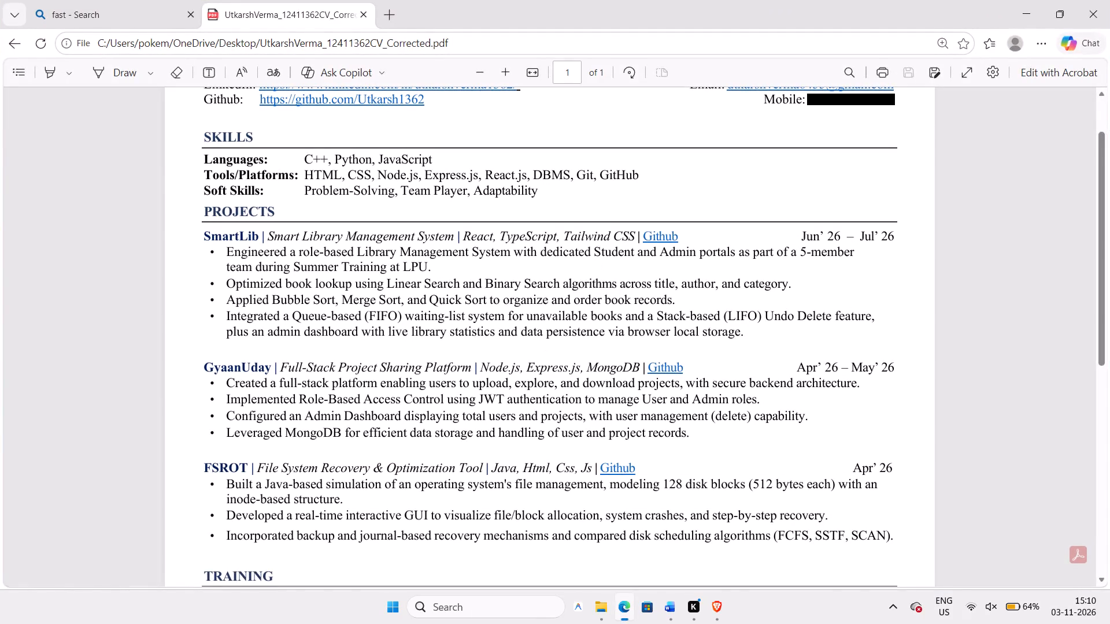
{"action": "scroll", "coordinate": [537, 424], "scroll_direction": "up", "scroll_amount": 2}
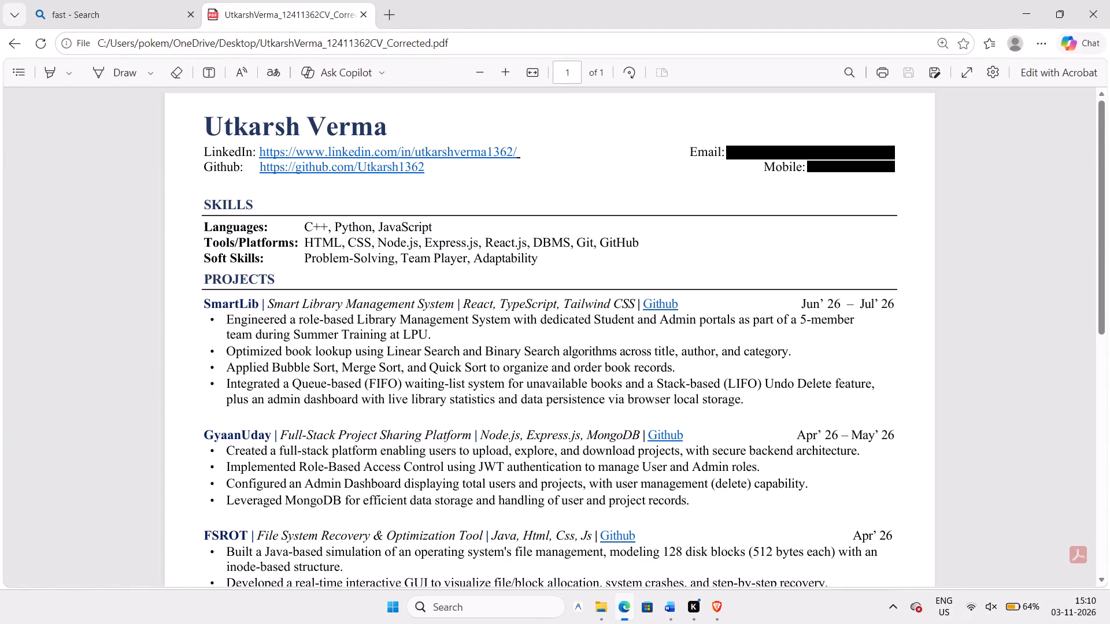
{"action": "scroll", "coordinate": [537, 436], "scroll_direction": "left", "scroll_amount": 1}
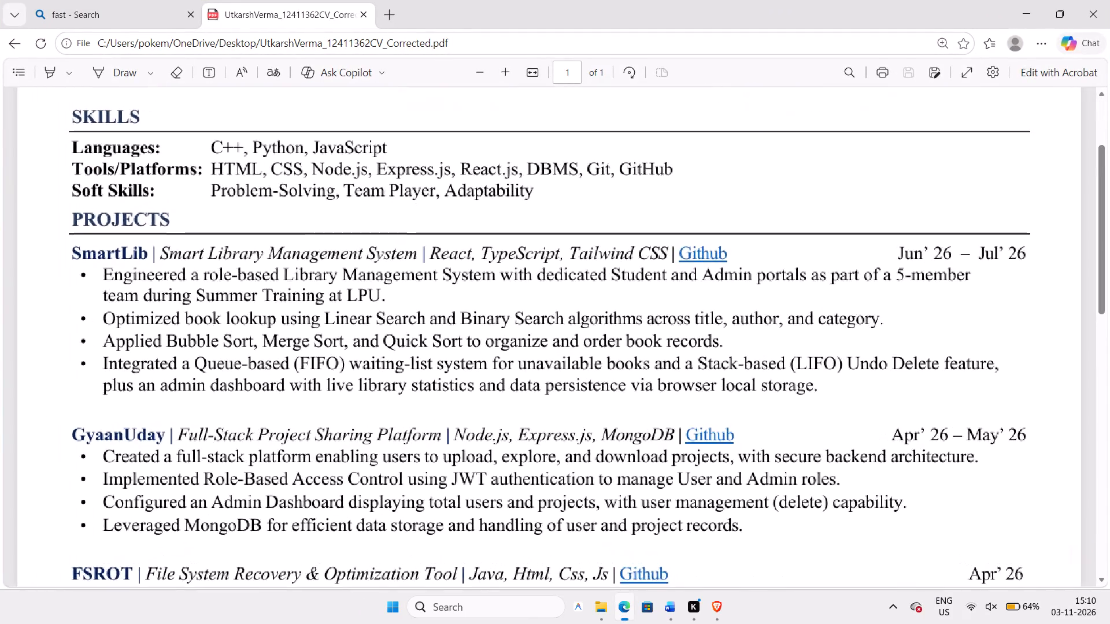
{"action": "scroll", "coordinate": [537, 436], "scroll_direction": "left", "scroll_amount": 1}
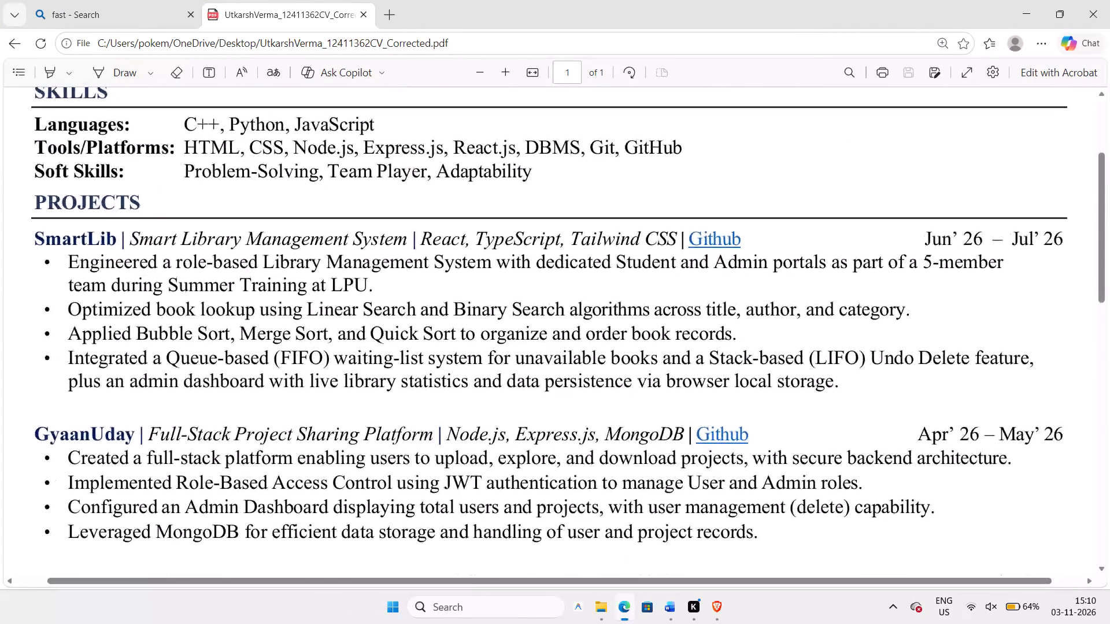
{"action": "scroll", "coordinate": [537, 436], "scroll_direction": "up", "scroll_amount": 3}
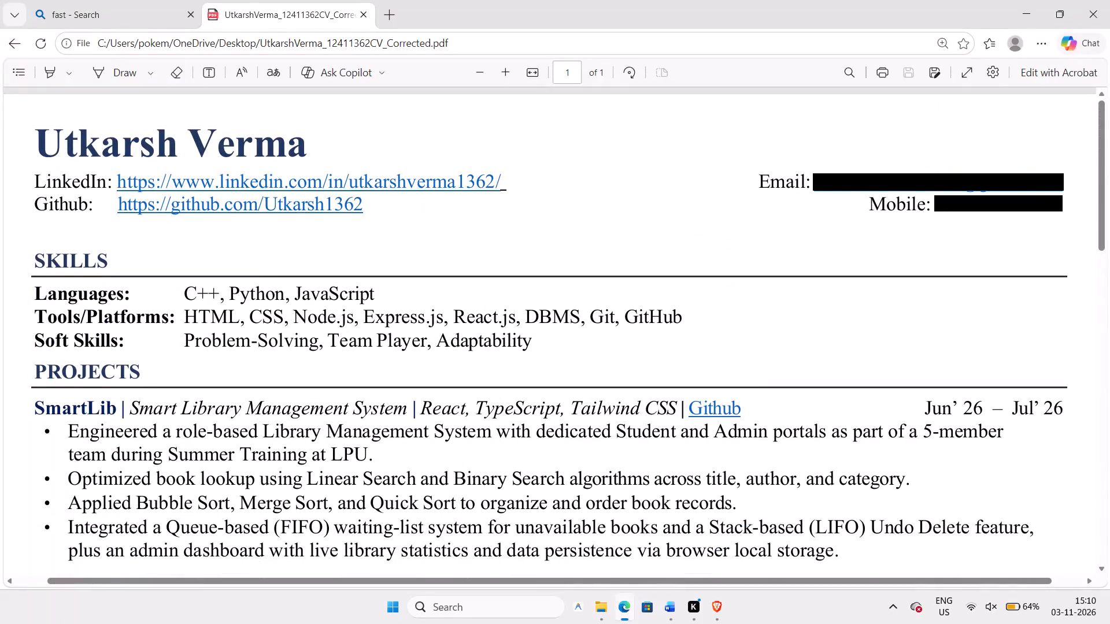
{"action": "scroll", "coordinate": [537, 433], "scroll_direction": "down", "scroll_amount": 2}
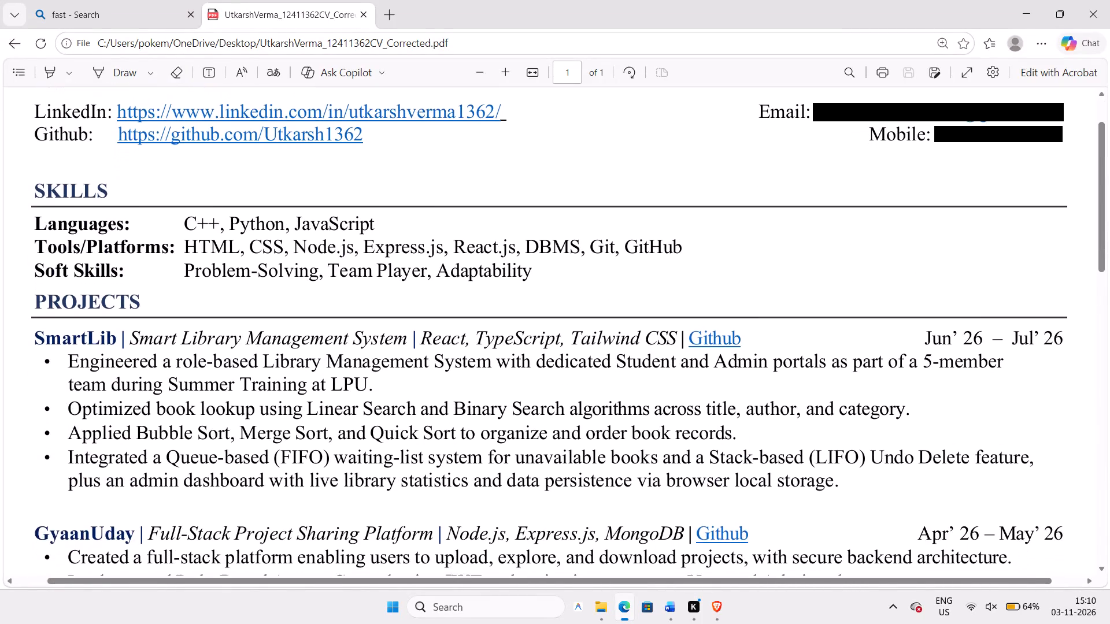
{"action": "scroll", "coordinate": [537, 433], "scroll_direction": "down", "scroll_amount": 1}
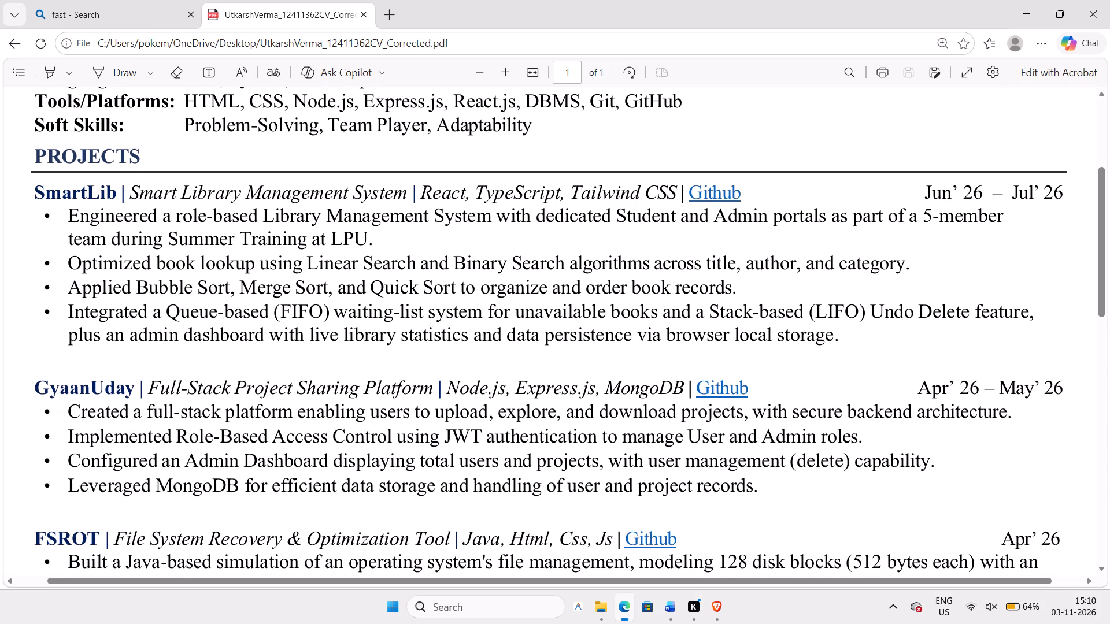
{"action": "scroll", "coordinate": [537, 433], "scroll_direction": "down", "scroll_amount": 2}
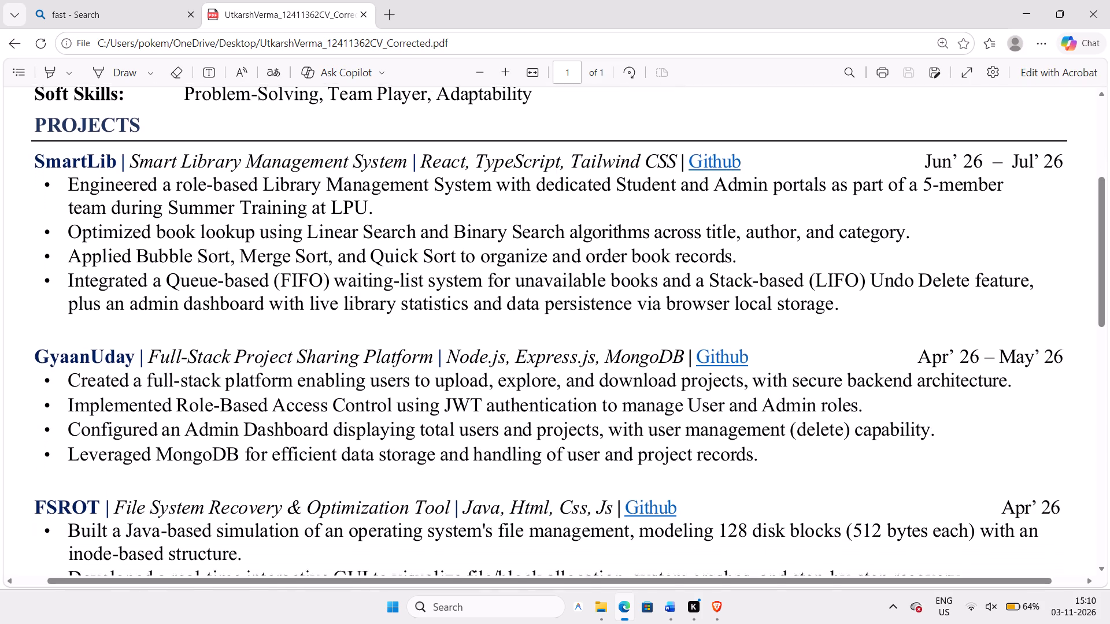
{"action": "scroll", "coordinate": [537, 433], "scroll_direction": "down", "scroll_amount": 3}
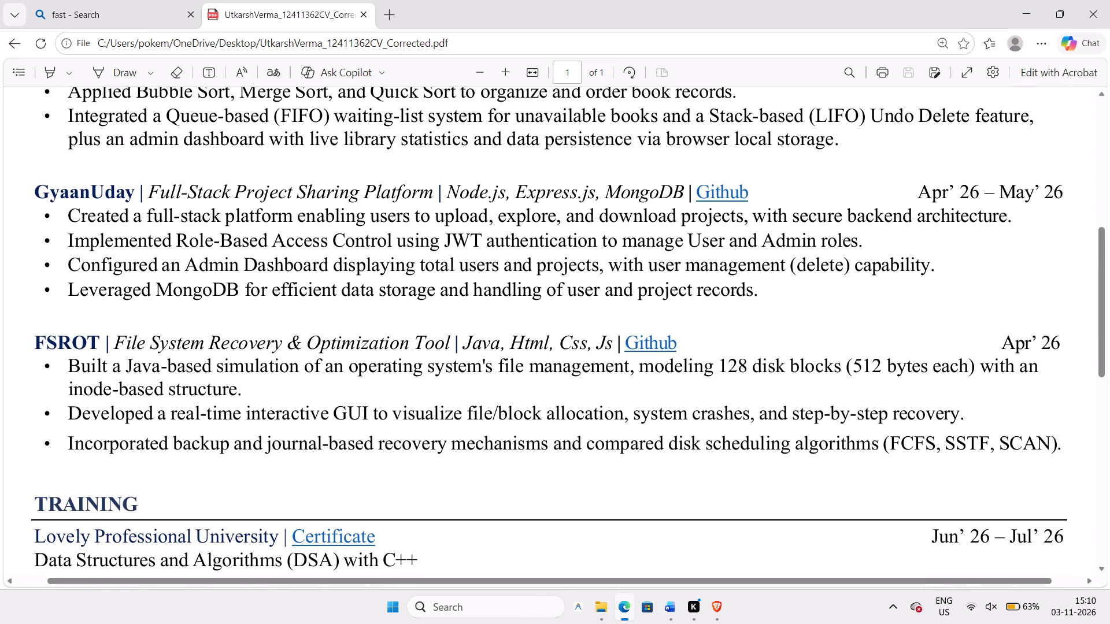
{"action": "scroll", "coordinate": [537, 433], "scroll_direction": "down", "scroll_amount": 3}
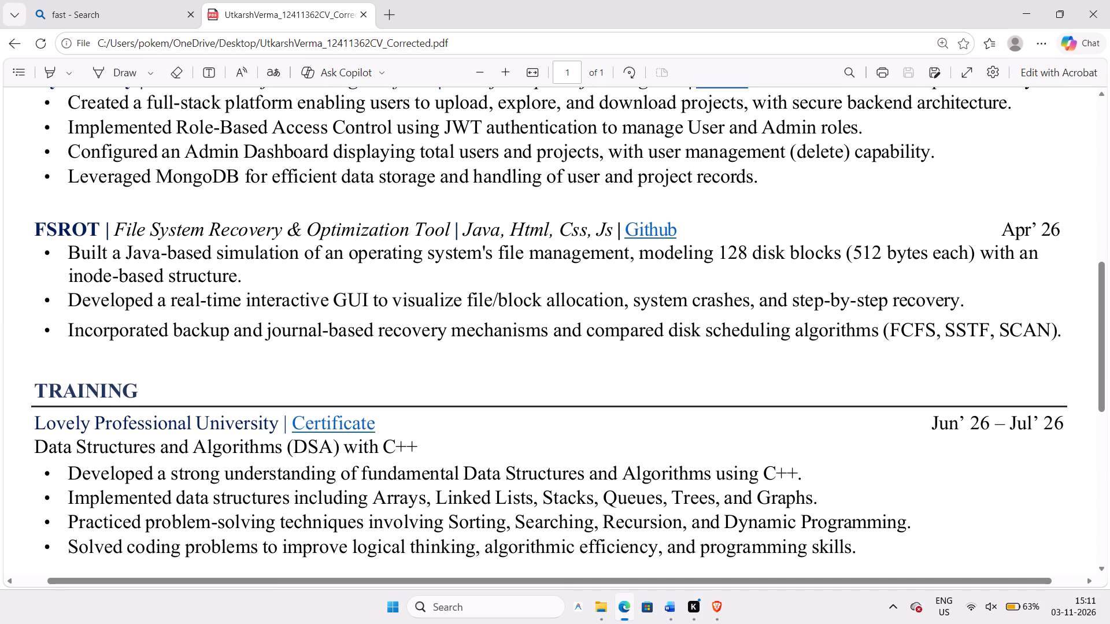
{"action": "scroll", "coordinate": [537, 433], "scroll_direction": "down", "scroll_amount": 1}
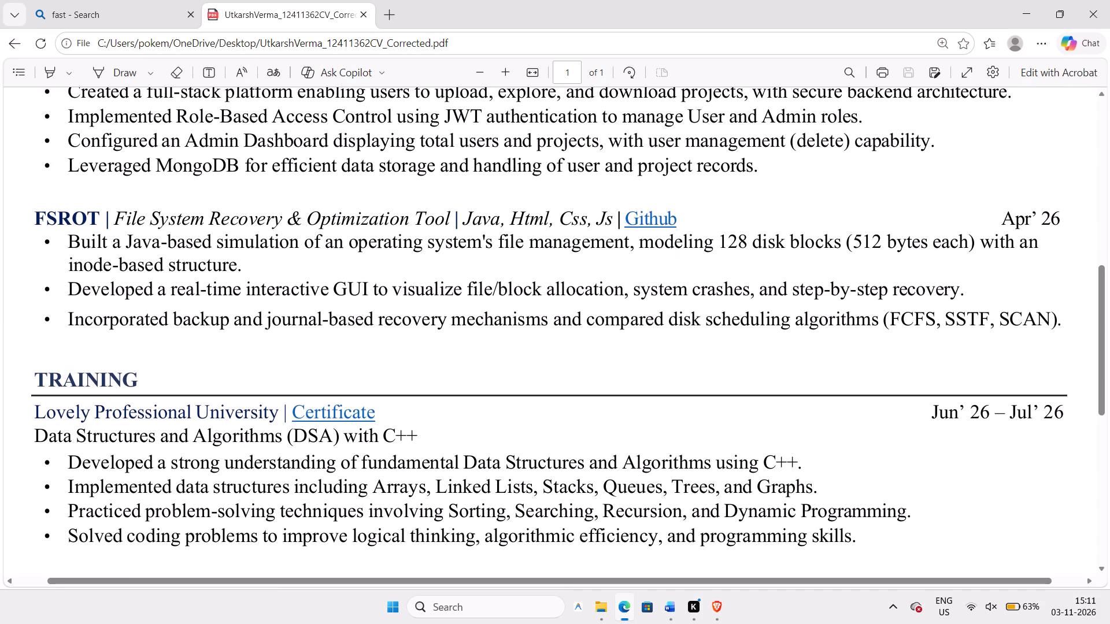
{"action": "scroll", "coordinate": [537, 433], "scroll_direction": "down", "scroll_amount": 6}
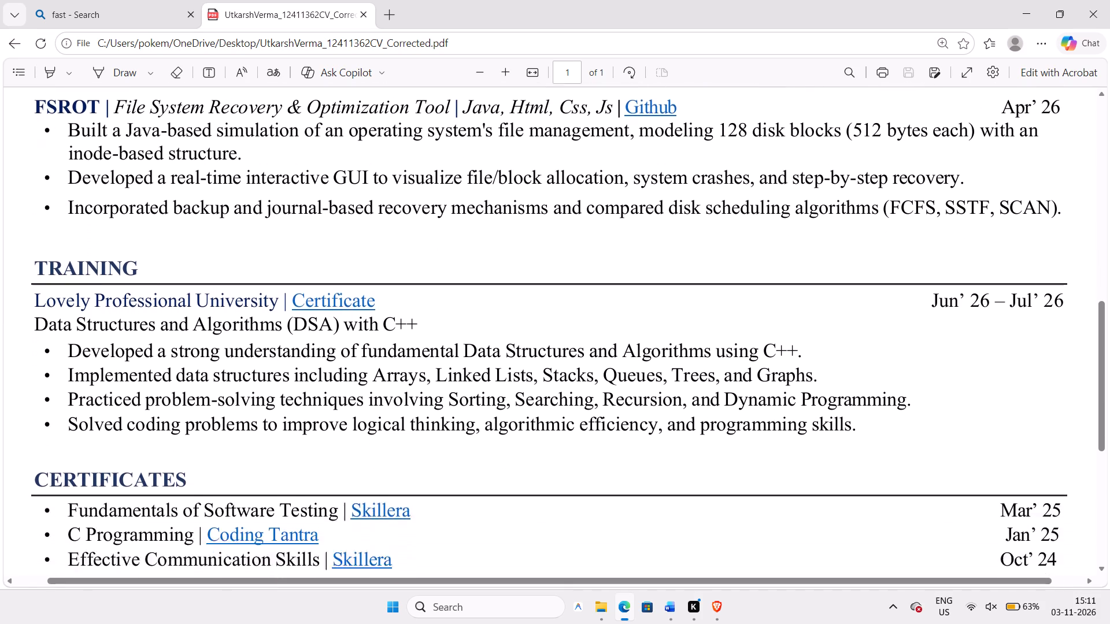
{"action": "scroll", "coordinate": [537, 433], "scroll_direction": "down", "scroll_amount": 1}
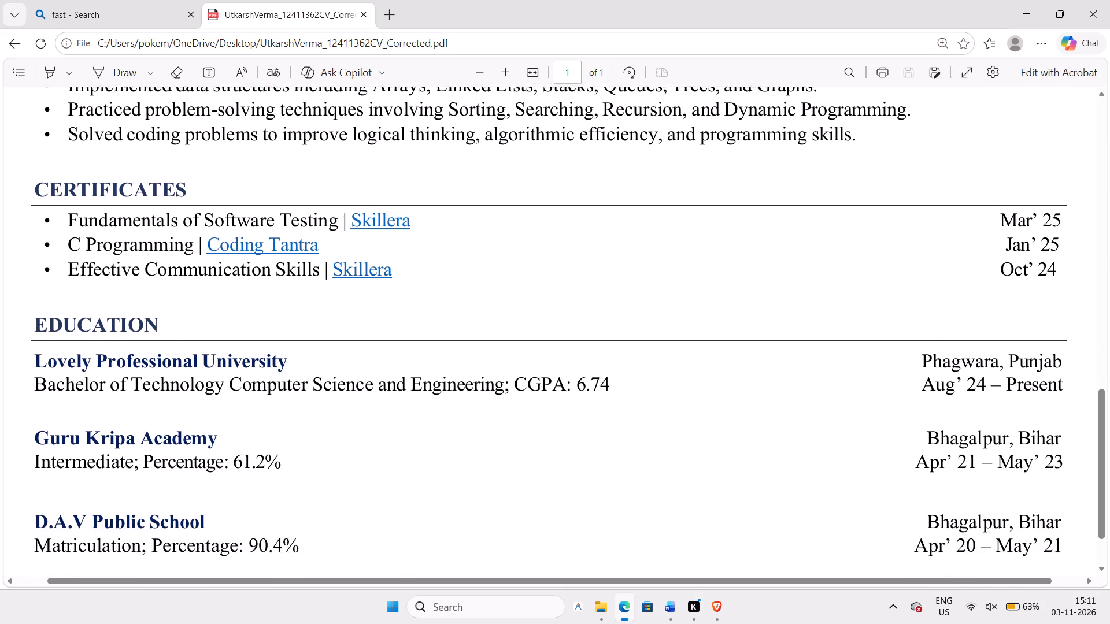
{"action": "scroll", "coordinate": [537, 433], "scroll_direction": "down", "scroll_amount": 2}
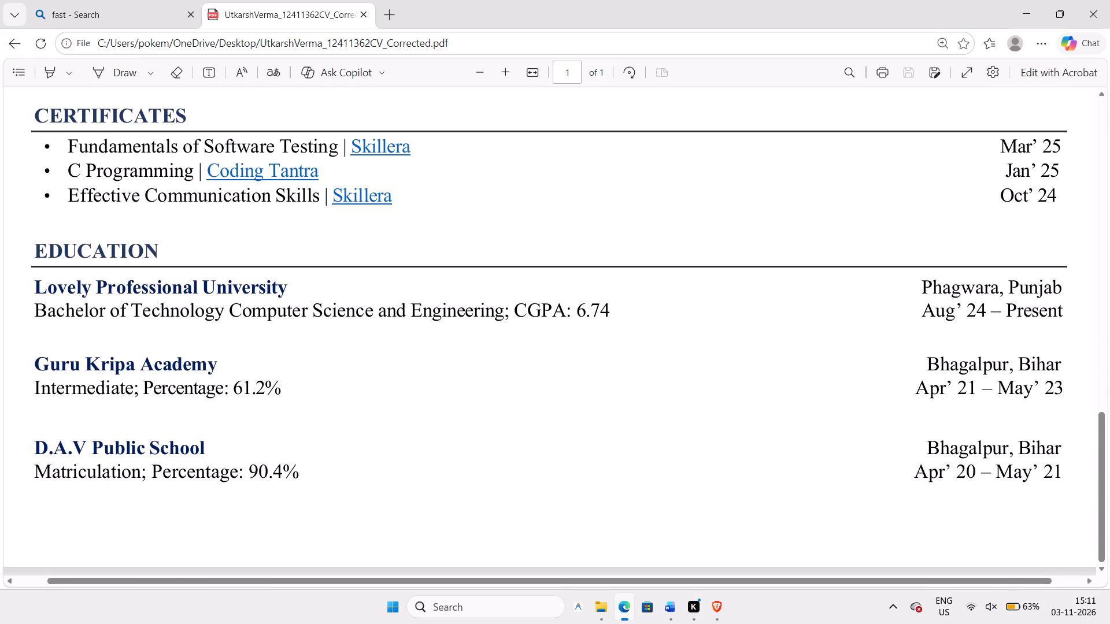
Open the PDF's certificate links for Effective Communication Skills, C Programming and Fundamentals of Software Testing, plus the training certificate link.
{"action": "scroll", "coordinate": [537, 433], "scroll_direction": "up", "scroll_amount": 2}
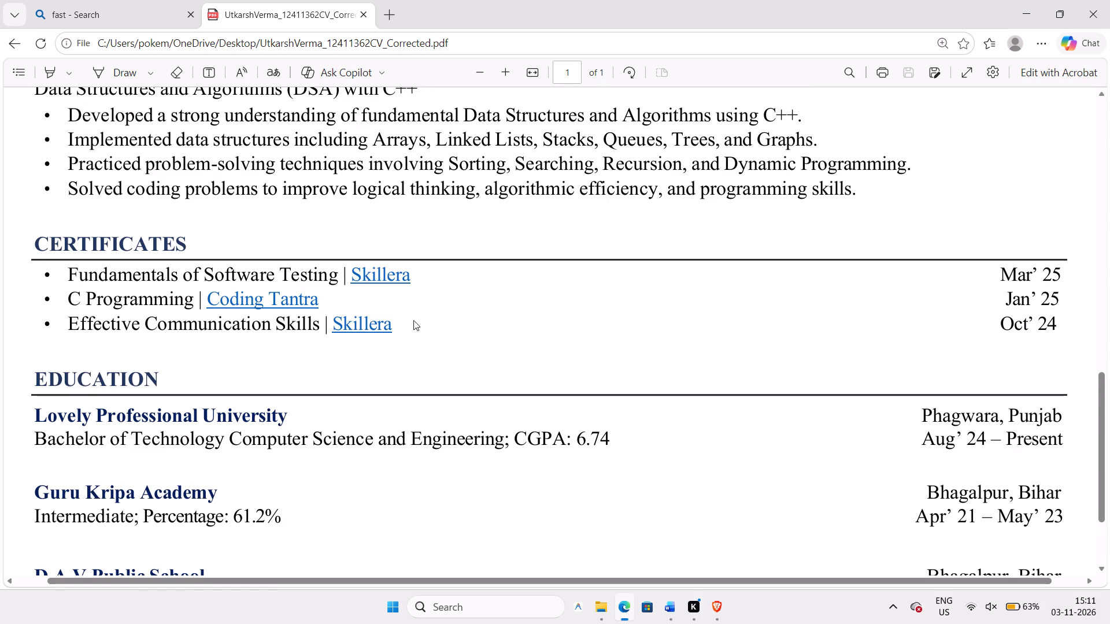
{"action": "left_click", "coordinate": [369, 323], "text": "ctrl"}
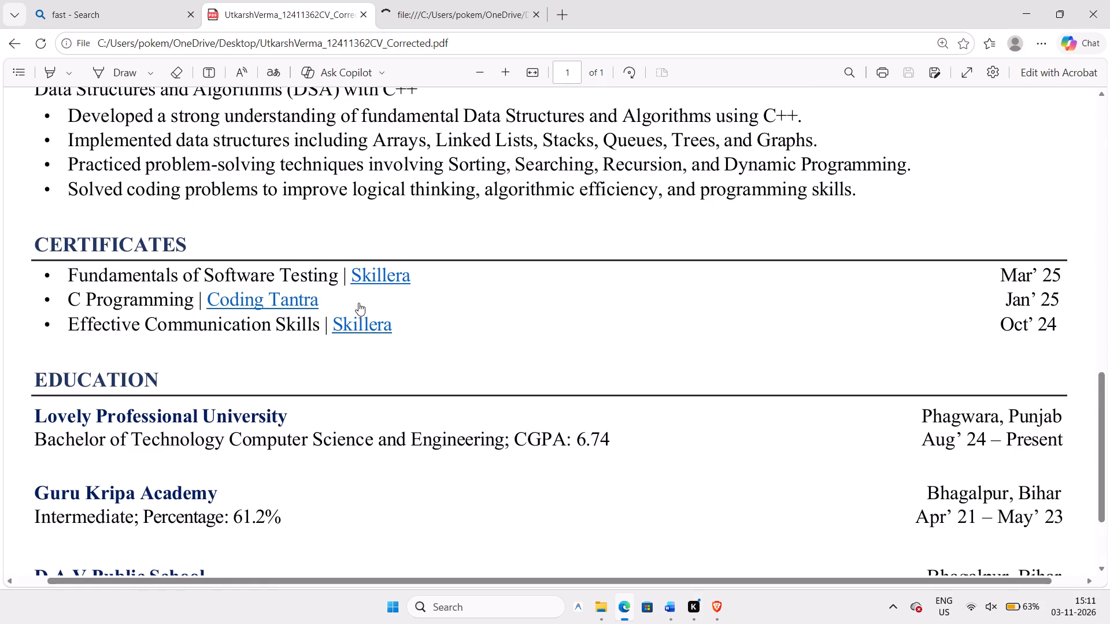
{"action": "left_click", "coordinate": [280, 299], "text": "ctrl"}
{"action": "left_click", "coordinate": [368, 271], "text": "ctrl"}
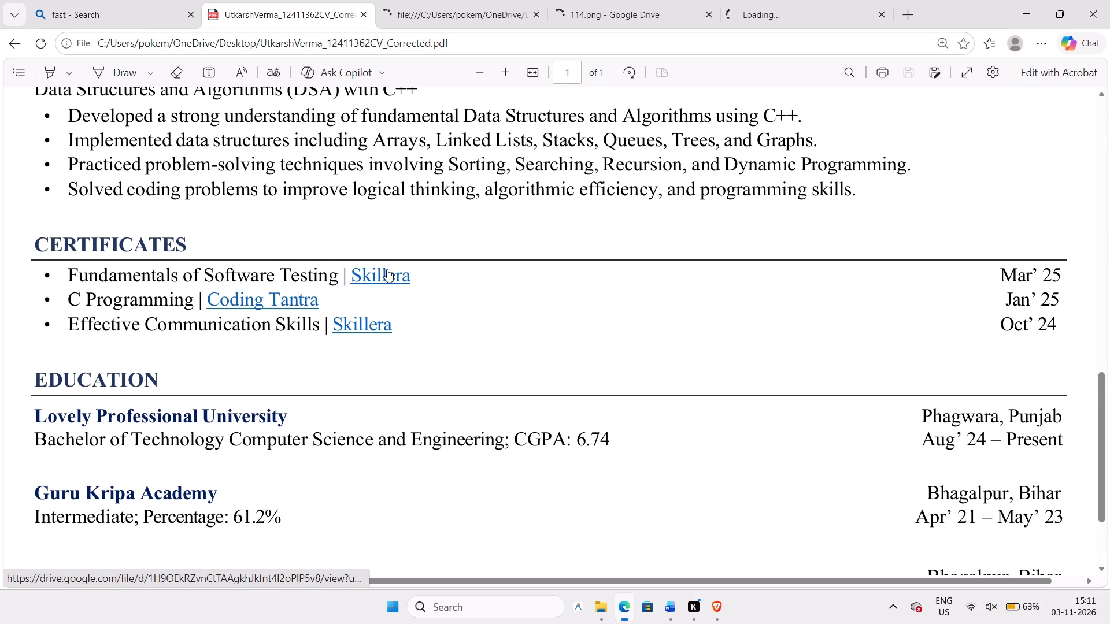
{"action": "scroll", "coordinate": [387, 269], "scroll_direction": "up", "scroll_amount": 3}
{"action": "left_click", "coordinate": [325, 285], "text": "ctrl"}
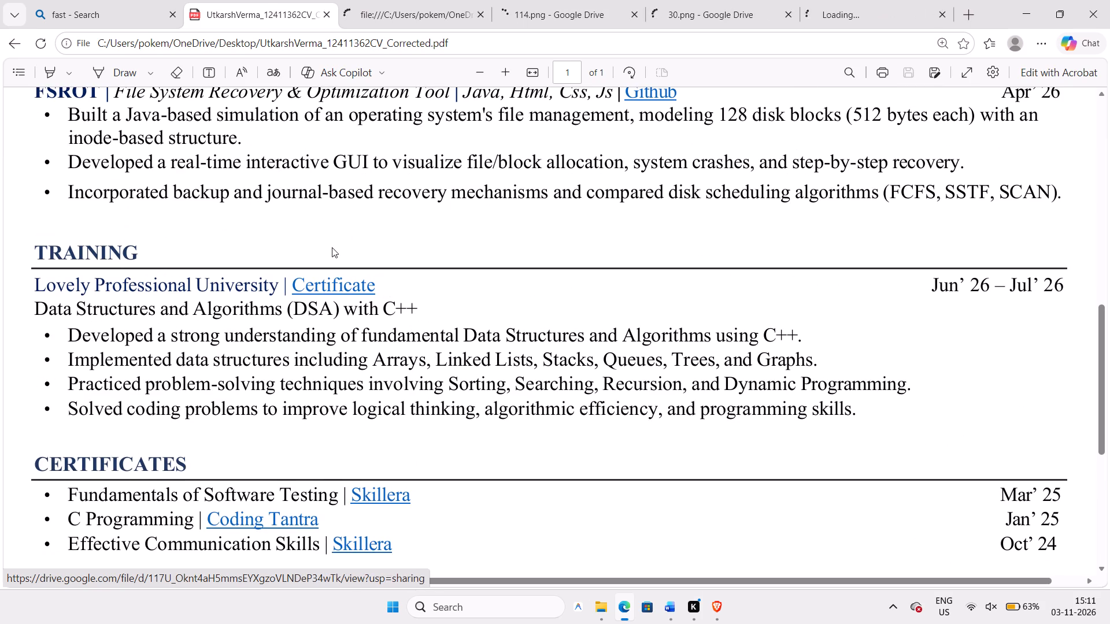
{"action": "scroll", "coordinate": [332, 247], "scroll_direction": "up", "scroll_amount": 2}
Check the pages opened from the certificate links, reopening the Fundamentals of Software Testing link and revisiting the local file page.
{"action": "left_click", "coordinate": [434, 3]}
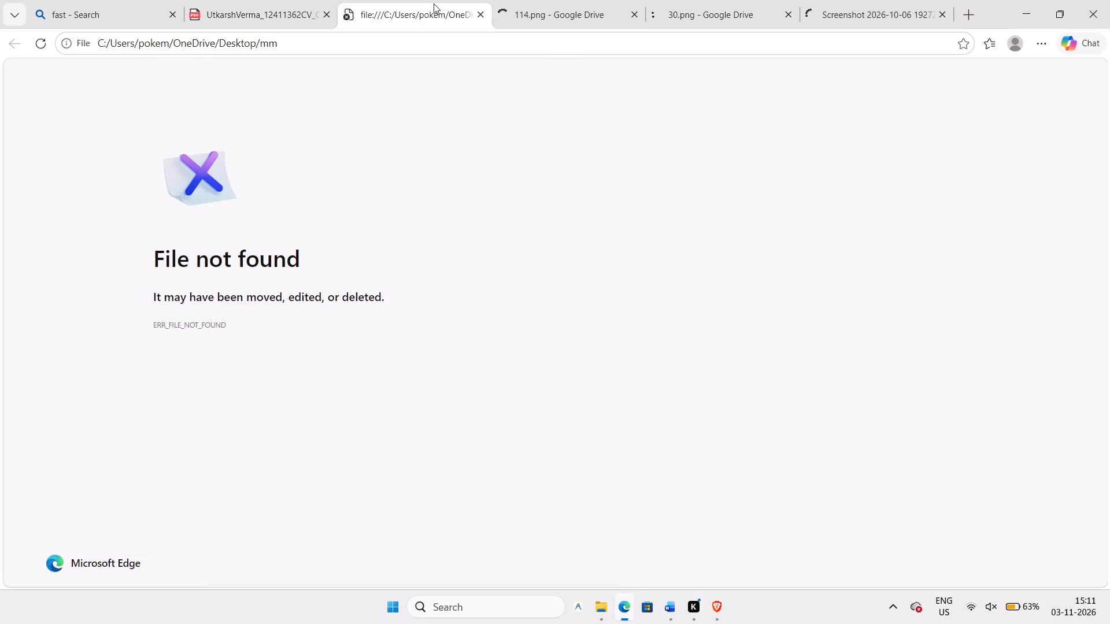
{"action": "left_click", "coordinate": [278, 0]}
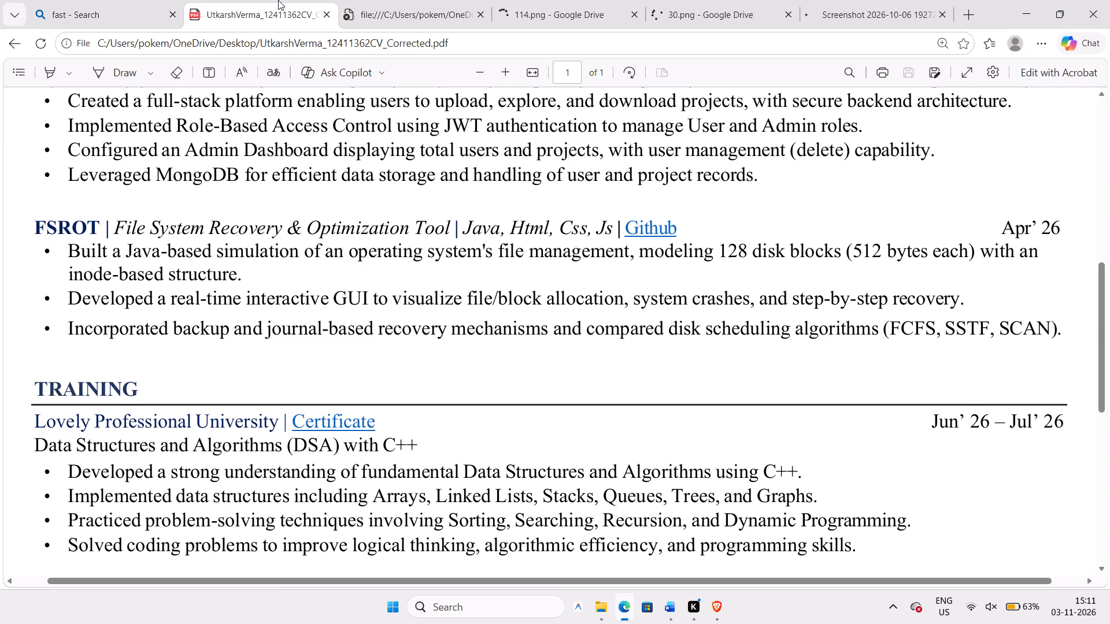
{"action": "scroll", "coordinate": [508, 329], "scroll_direction": "down", "scroll_amount": 4}
{"action": "left_click", "coordinate": [546, 1]}
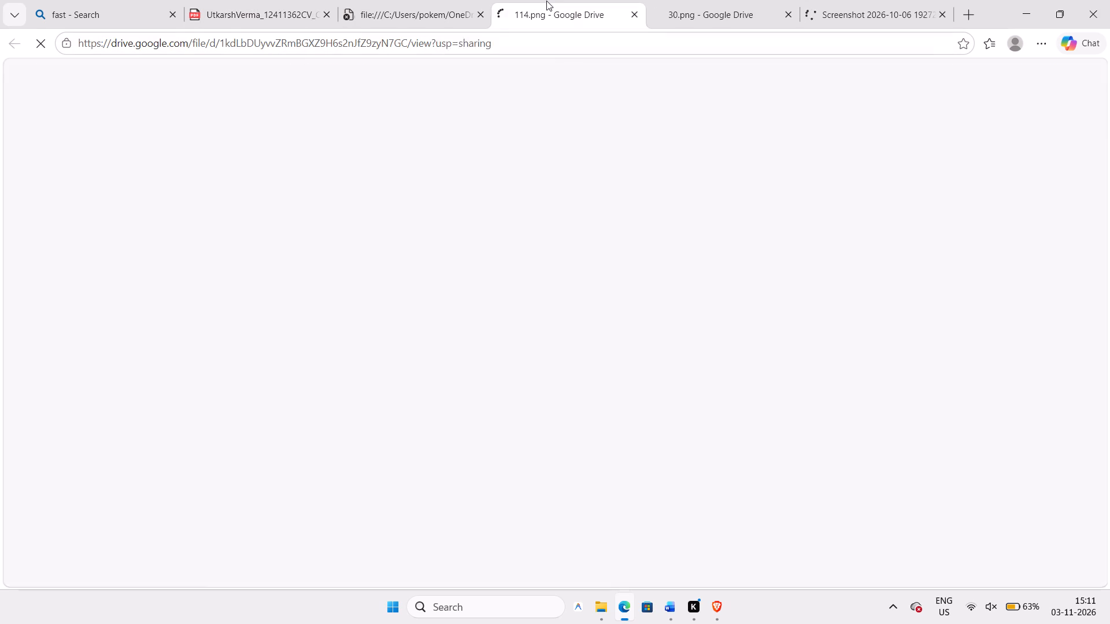
{"action": "left_click", "coordinate": [721, 6]}
{"action": "left_click", "coordinate": [850, 25]}
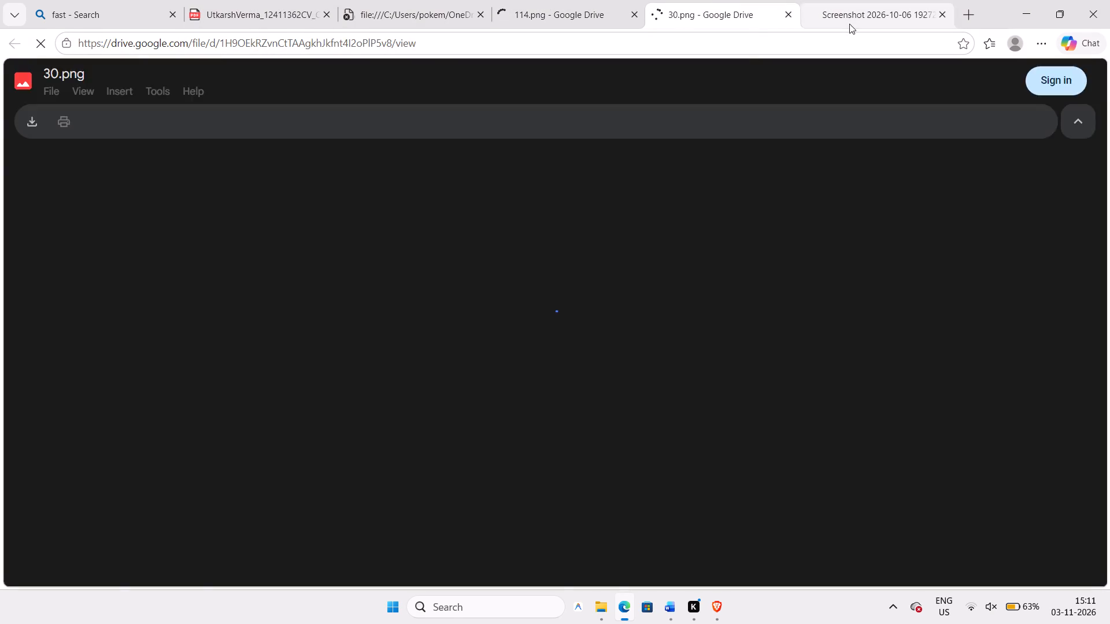
{"action": "left_click", "coordinate": [397, 29]}
{"action": "left_click", "coordinate": [250, 0]}
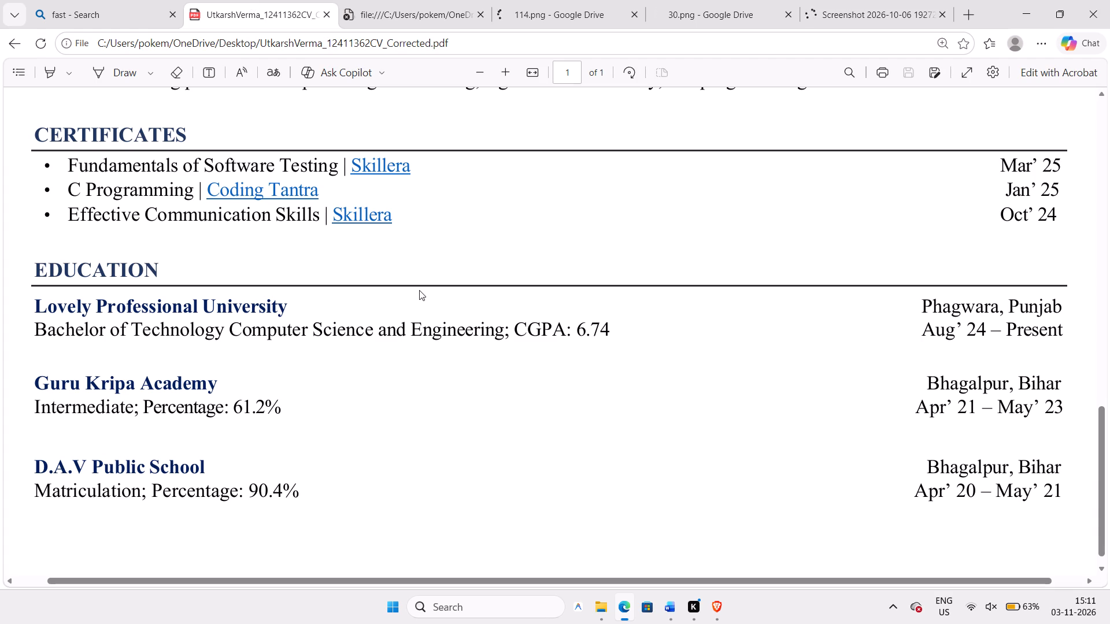
{"action": "left_click", "coordinate": [379, 166], "text": "ctrl"}
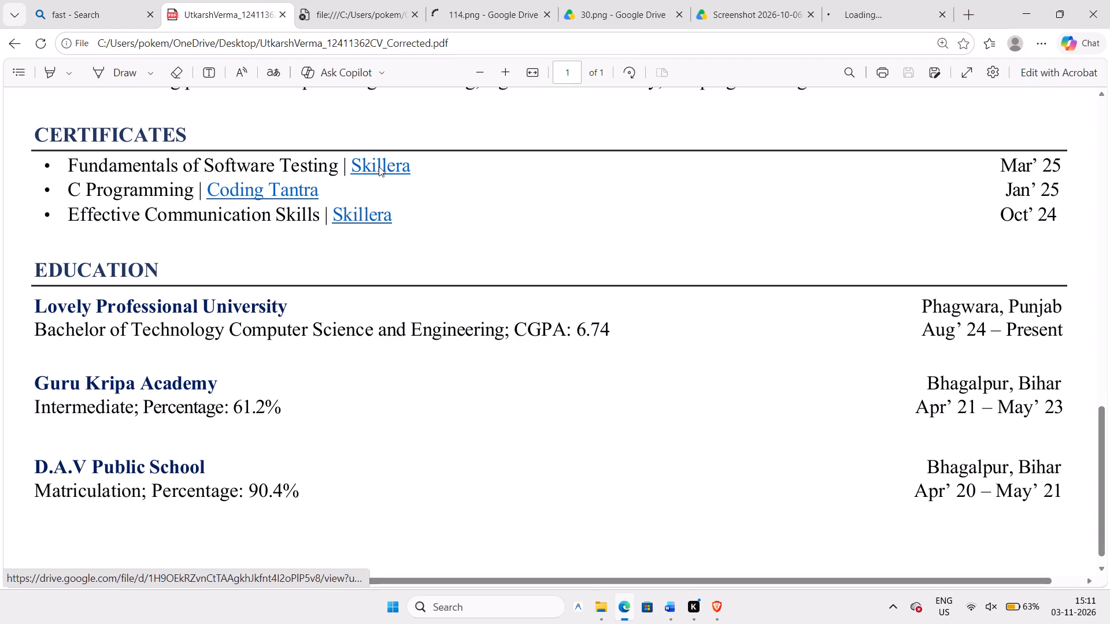
{"action": "left_click", "coordinate": [419, 14]}
{"action": "left_click", "coordinate": [419, 14]}
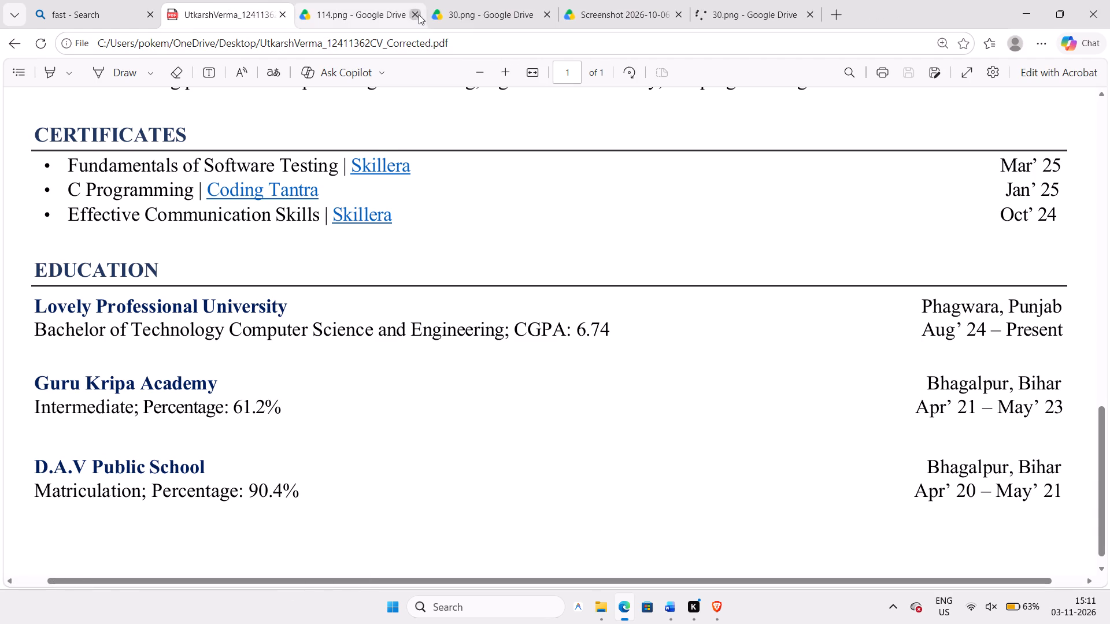
Close the leftover certificate tabs and recheck the PDF's Fundamentals of Software Testing link, closing the certificate after viewing it.
{"action": "left_click", "coordinate": [417, 14]}
{"action": "left_click", "coordinate": [417, 14]}
{"action": "left_click", "coordinate": [417, 14]}
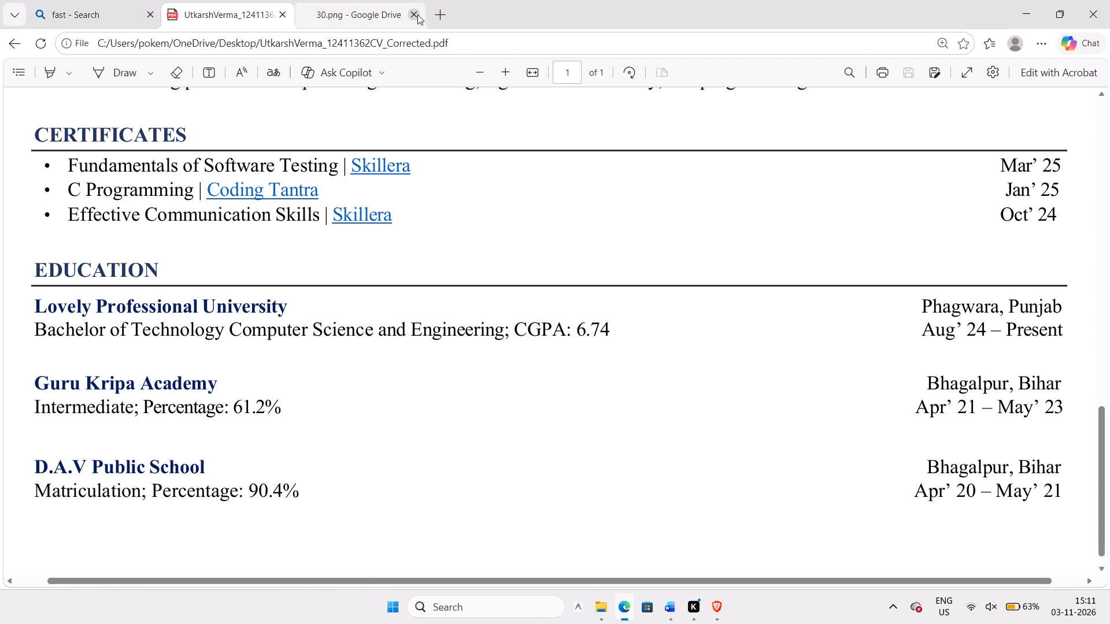
{"action": "left_click", "coordinate": [366, 176], "text": "ctrl"}
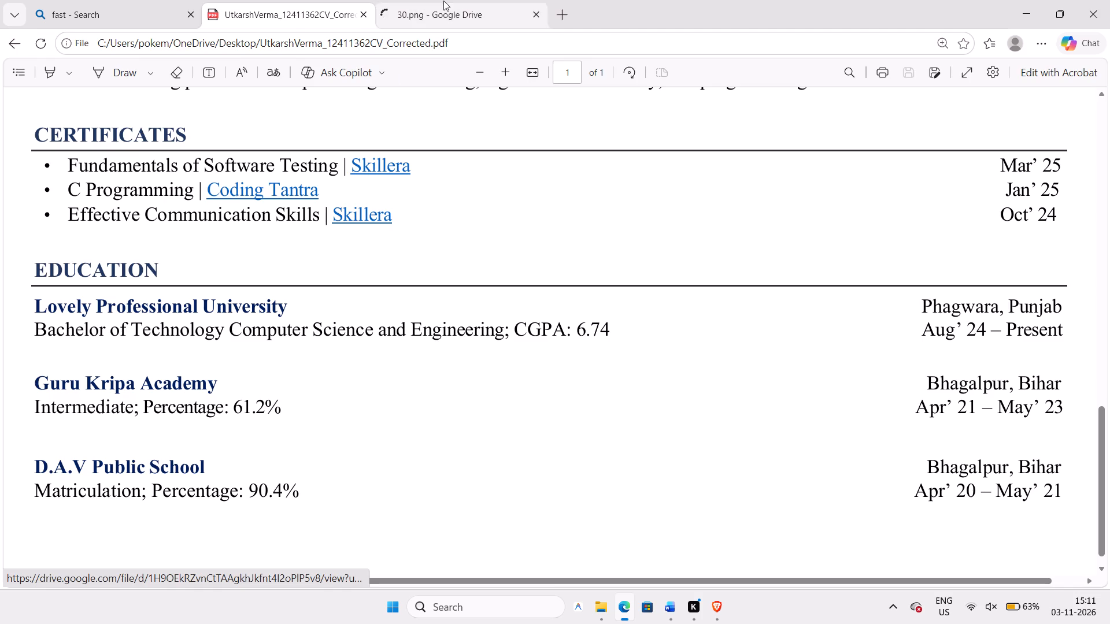
{"action": "left_click", "coordinate": [440, 3]}
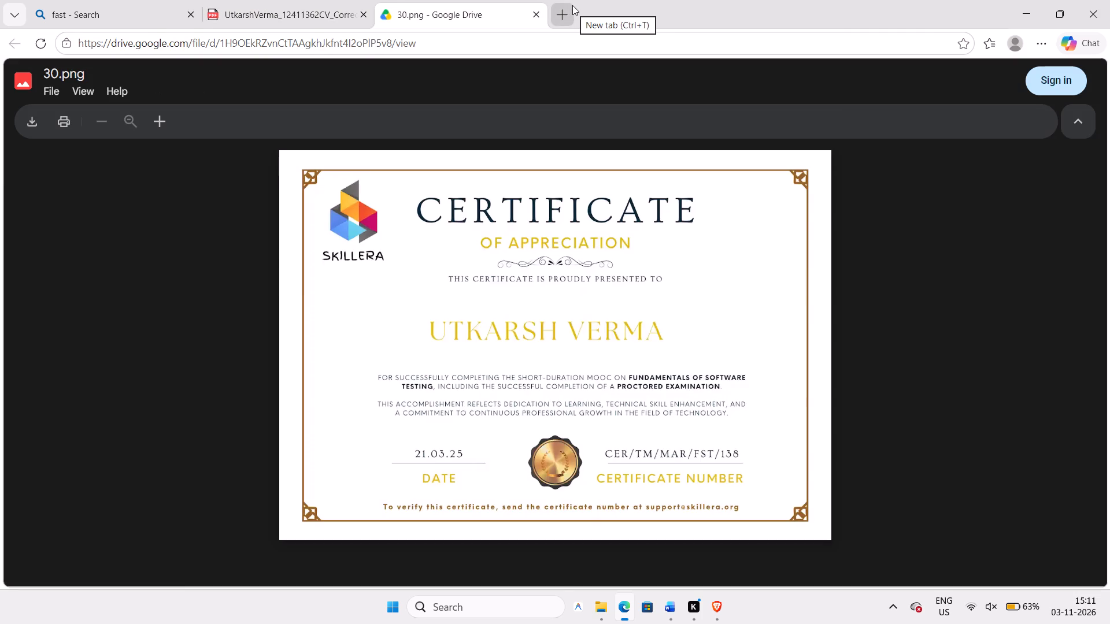
{"action": "left_click", "coordinate": [535, 12]}
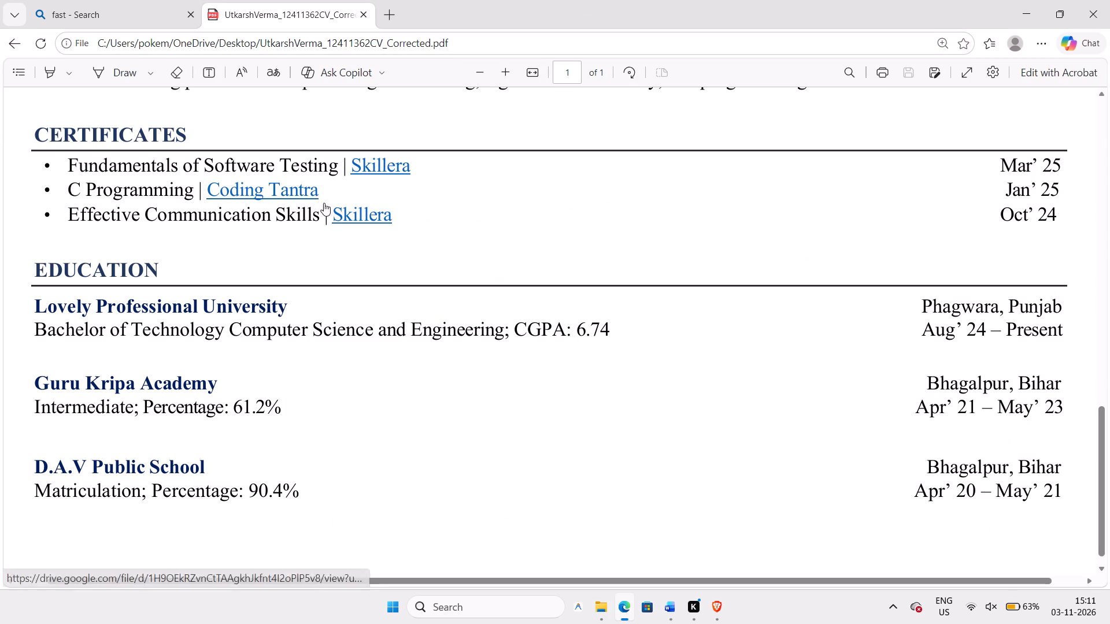
Recheck the PDF's C Programming and Effective Communication Skills certificate links, closing each opened page after viewing it.
{"action": "left_click", "coordinate": [254, 194], "text": "ctrl"}
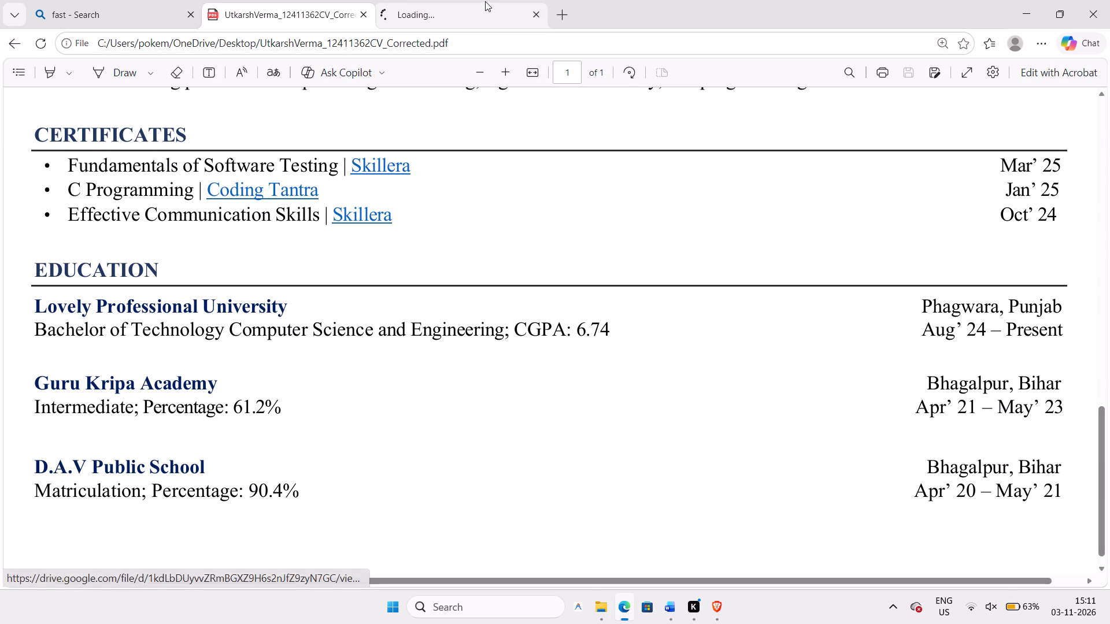
{"action": "left_click", "coordinate": [380, 213], "text": "ctrl"}
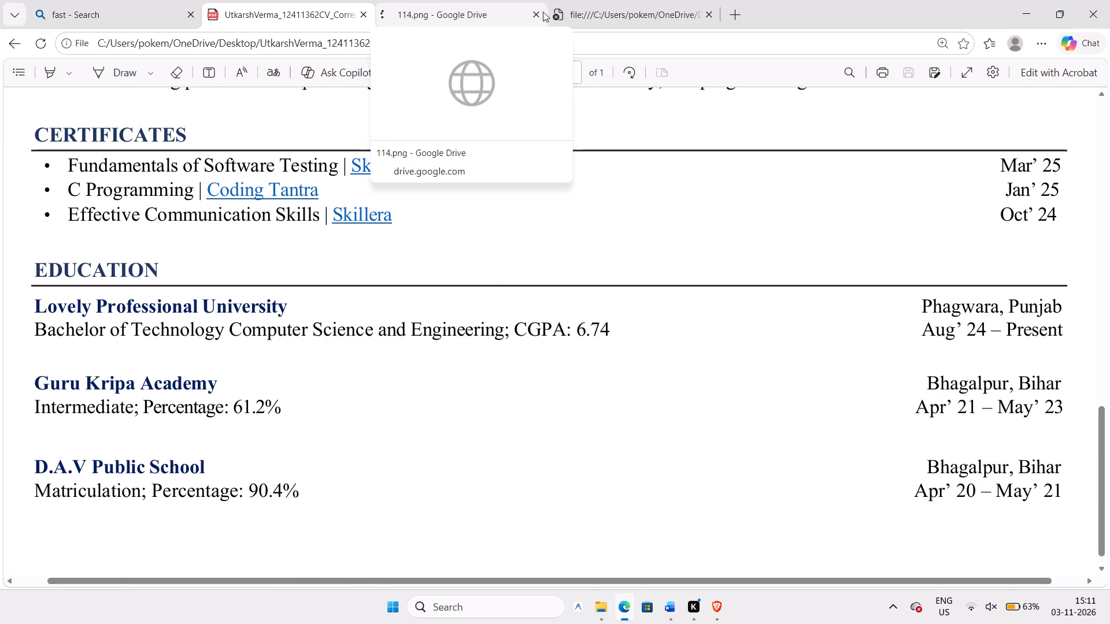
{"action": "left_click", "coordinate": [579, 14]}
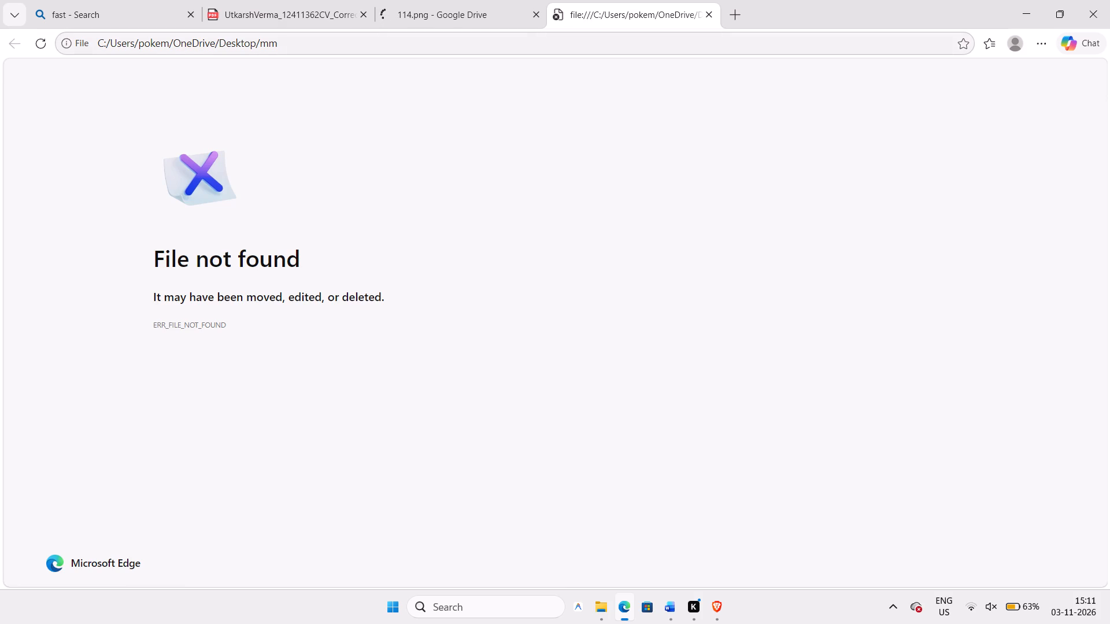
{"action": "left_click", "coordinate": [711, 16]}
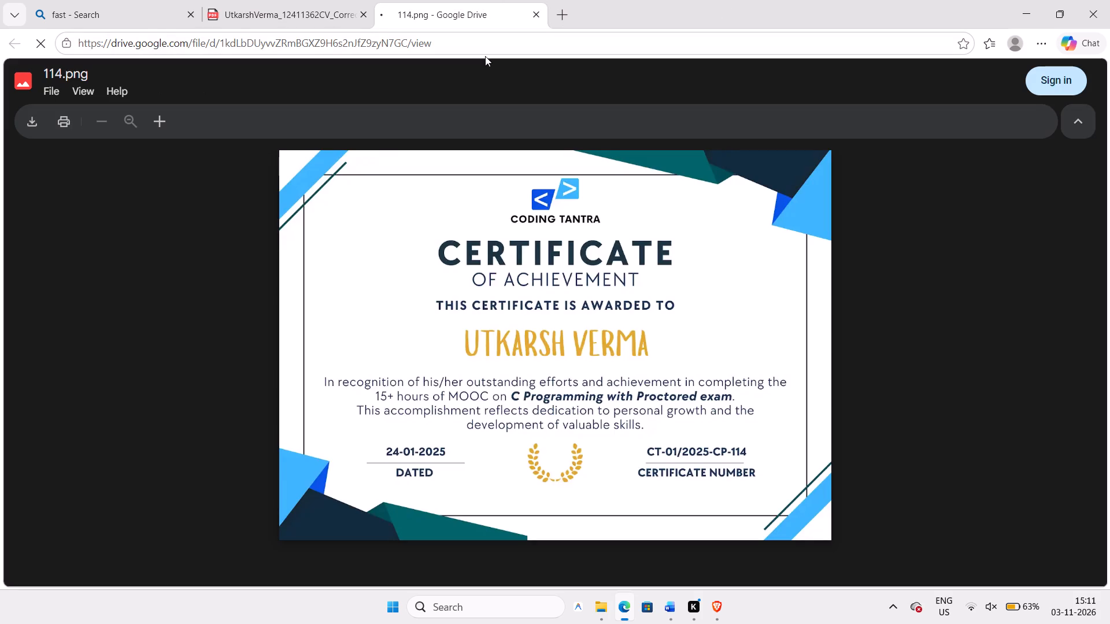
{"action": "left_click", "coordinate": [531, 14]}
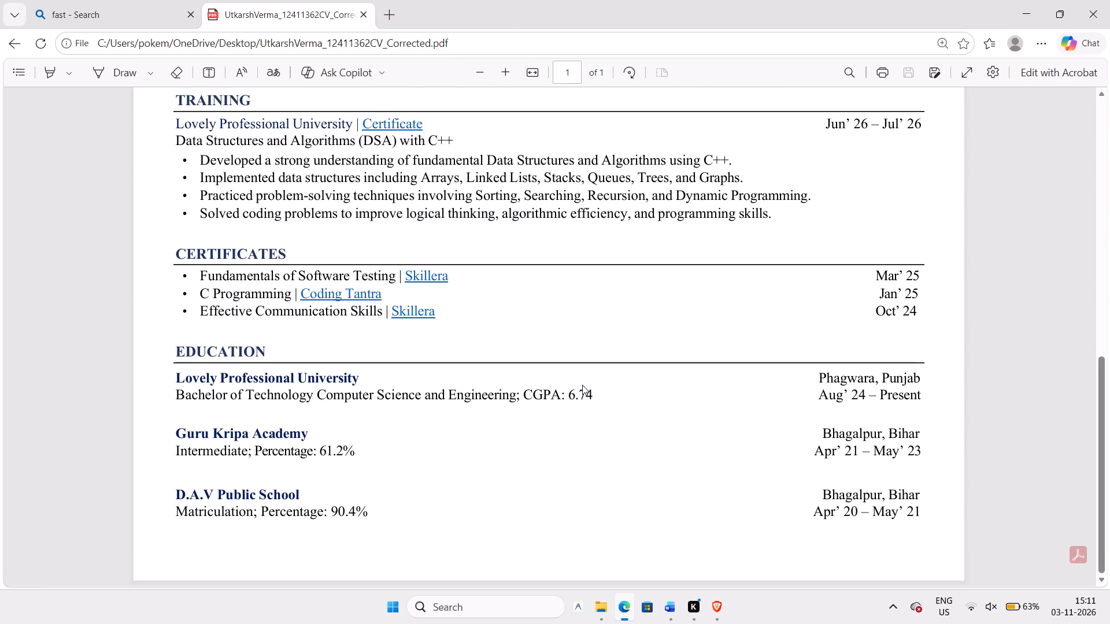
Switch to Brave, search for google drive in a new tab, and open the first Google Drive result.
{"action": "left_click", "coordinate": [723, 608]}
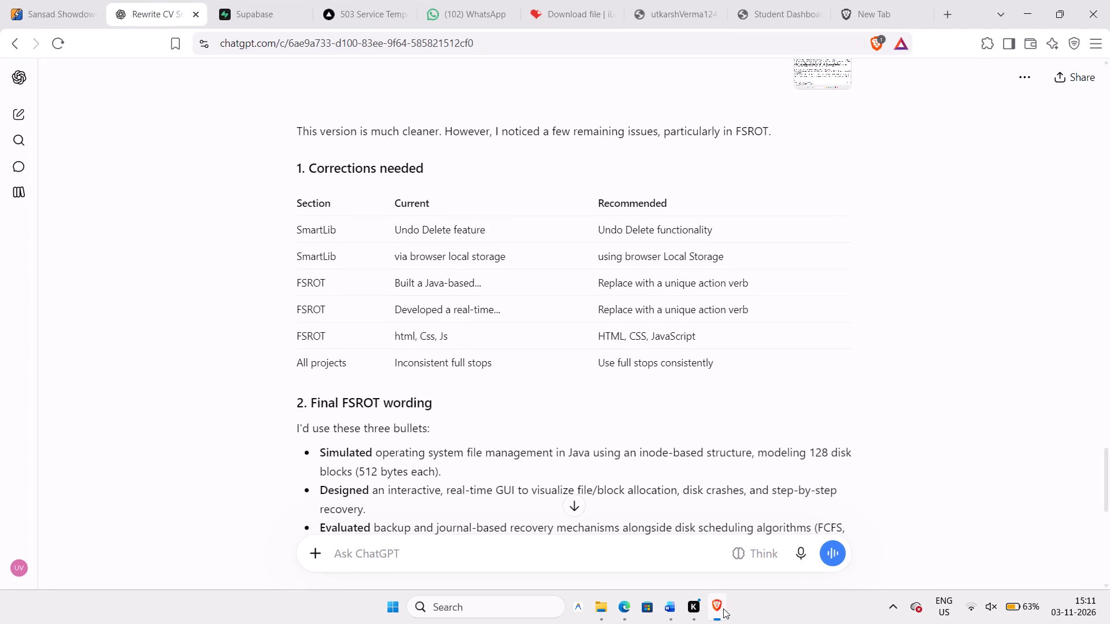
{"action": "left_click", "coordinate": [948, 16]}
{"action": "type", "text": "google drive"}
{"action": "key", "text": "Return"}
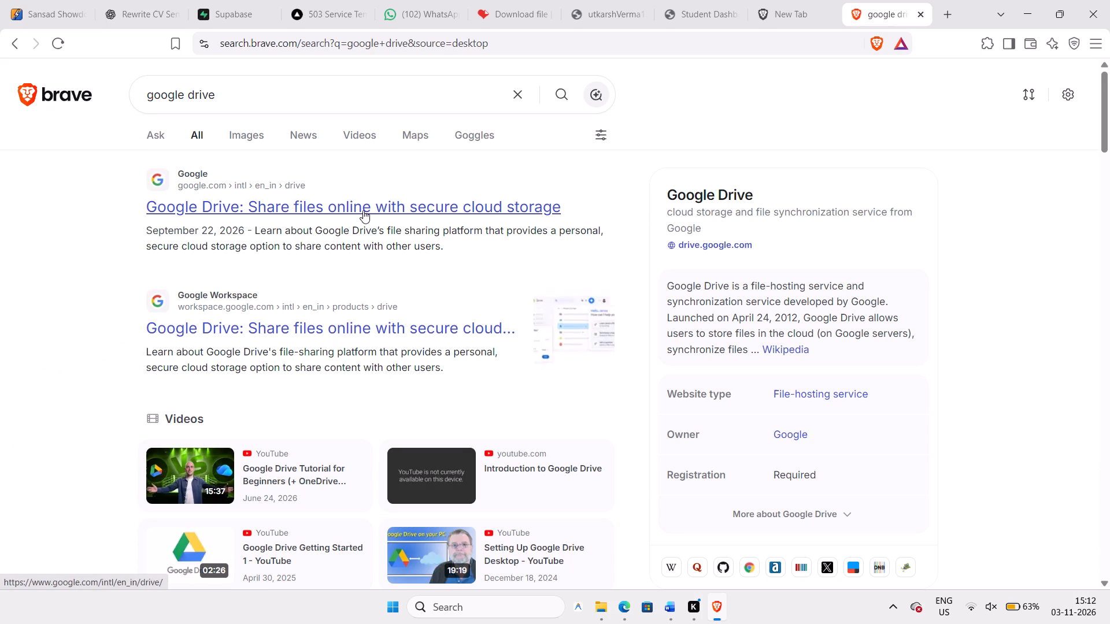
{"action": "left_click", "coordinate": [361, 210]}
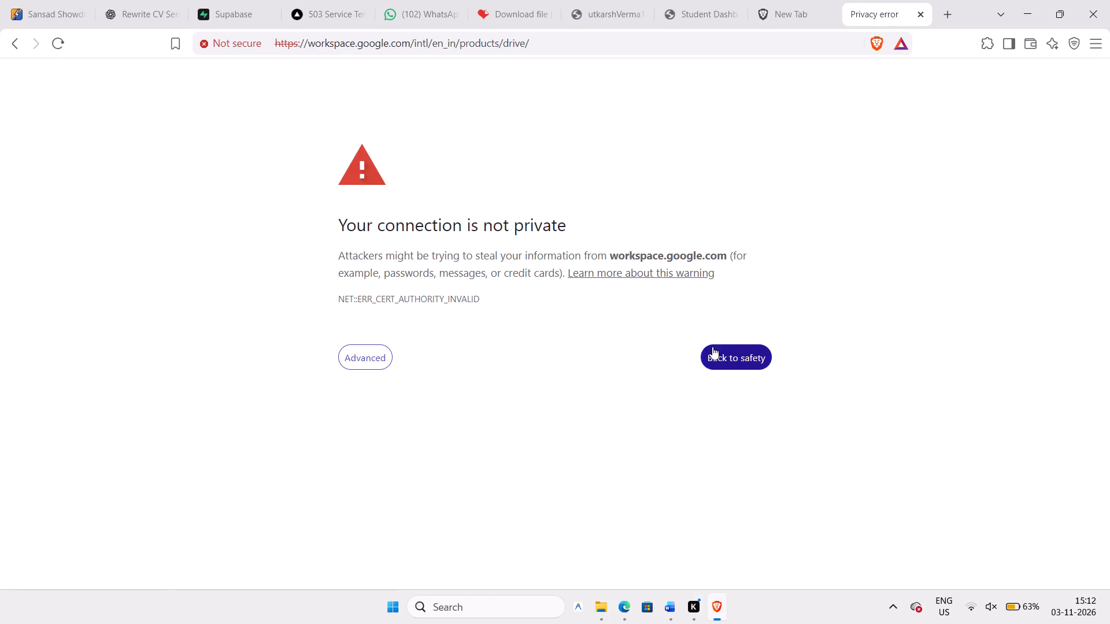
In Brave, return to the "google drive" search results, try the first Google Drive result, and look through the other results.
{"action": "left_click", "coordinate": [732, 357]}
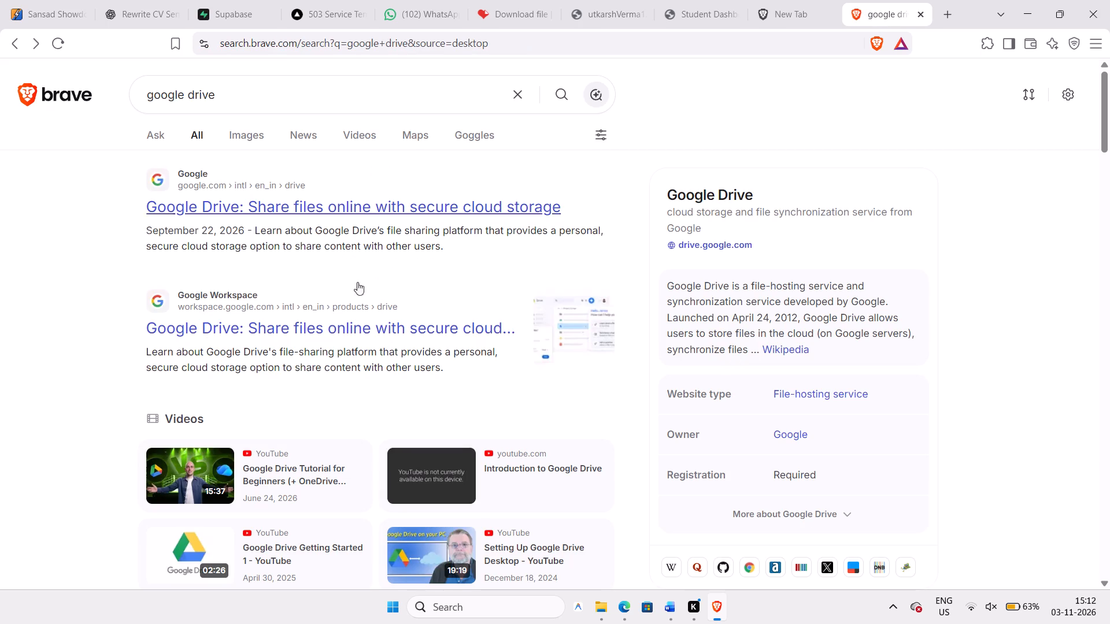
{"action": "scroll", "coordinate": [360, 447], "scroll_direction": "down", "scroll_amount": 1}
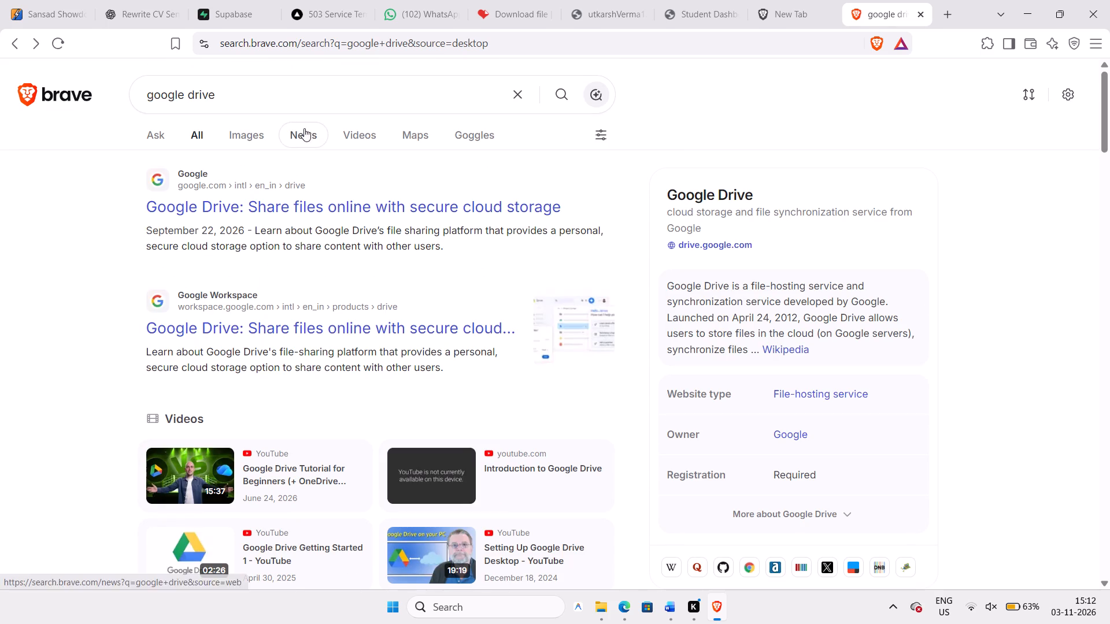
{"action": "left_click", "coordinate": [251, 205]}
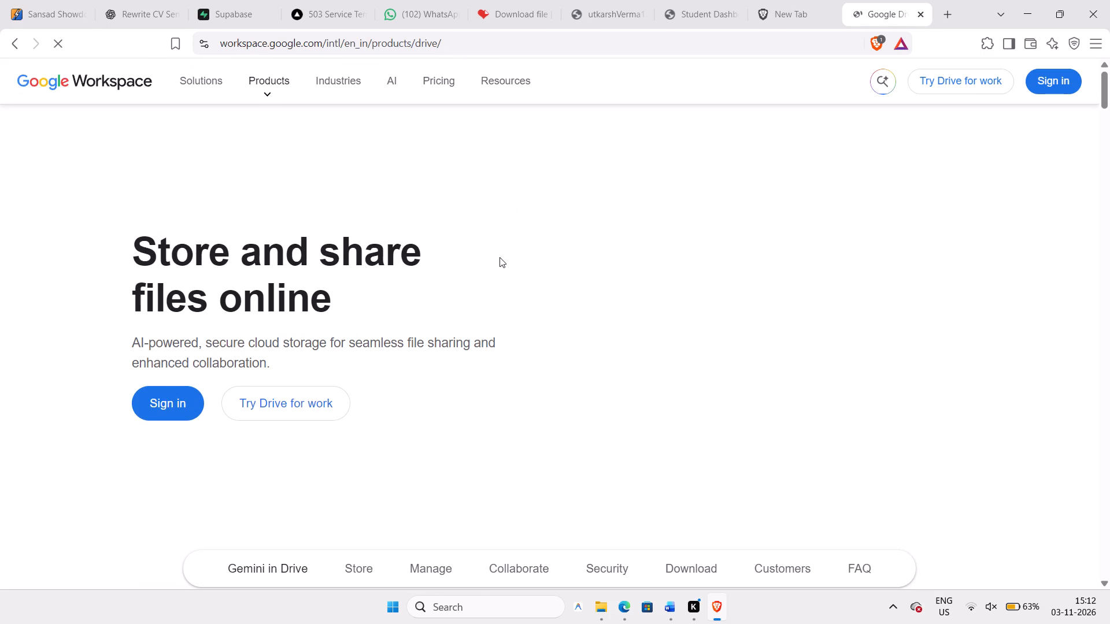
{"action": "left_click", "coordinate": [16, 44]}
{"action": "scroll", "coordinate": [16, 44], "scroll_direction": "down", "scroll_amount": 1}
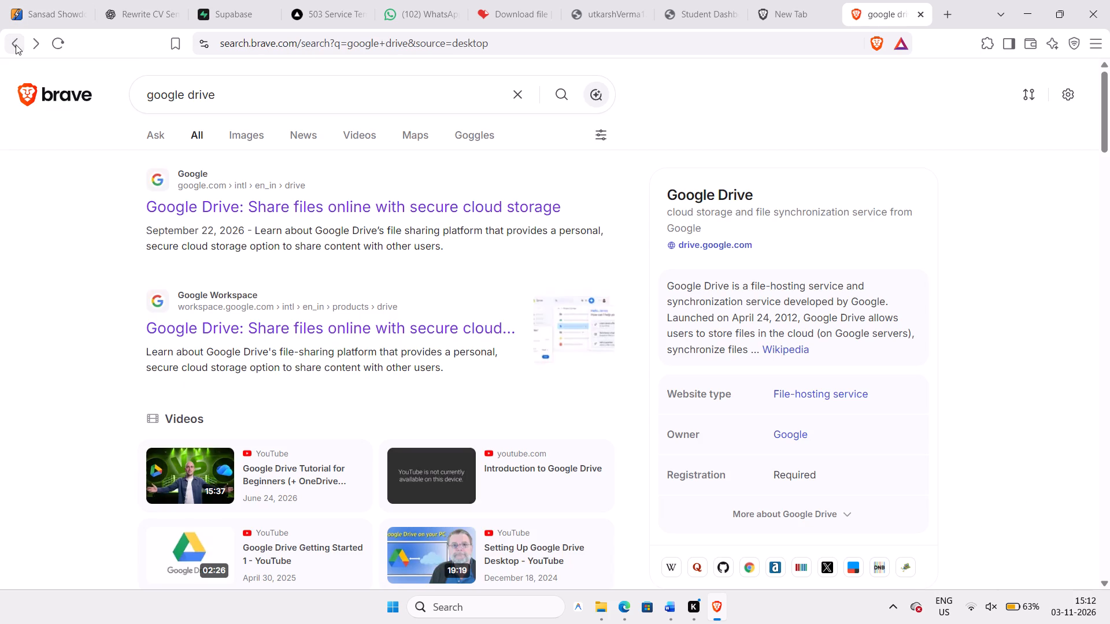
{"action": "scroll", "coordinate": [16, 44], "scroll_direction": "down", "scroll_amount": 2}
{"action": "scroll", "coordinate": [127, 270], "scroll_direction": "down", "scroll_amount": 5}
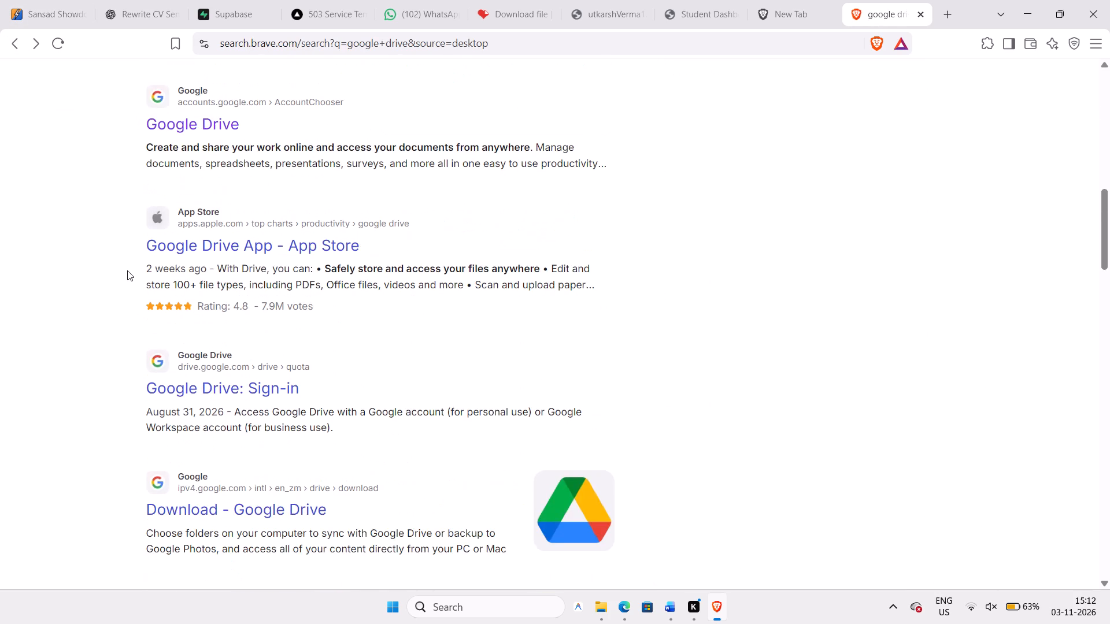
{"action": "scroll", "coordinate": [127, 270], "scroll_direction": "down", "scroll_amount": 2}
{"action": "scroll", "coordinate": [200, 342], "scroll_direction": "up", "scroll_amount": 11}
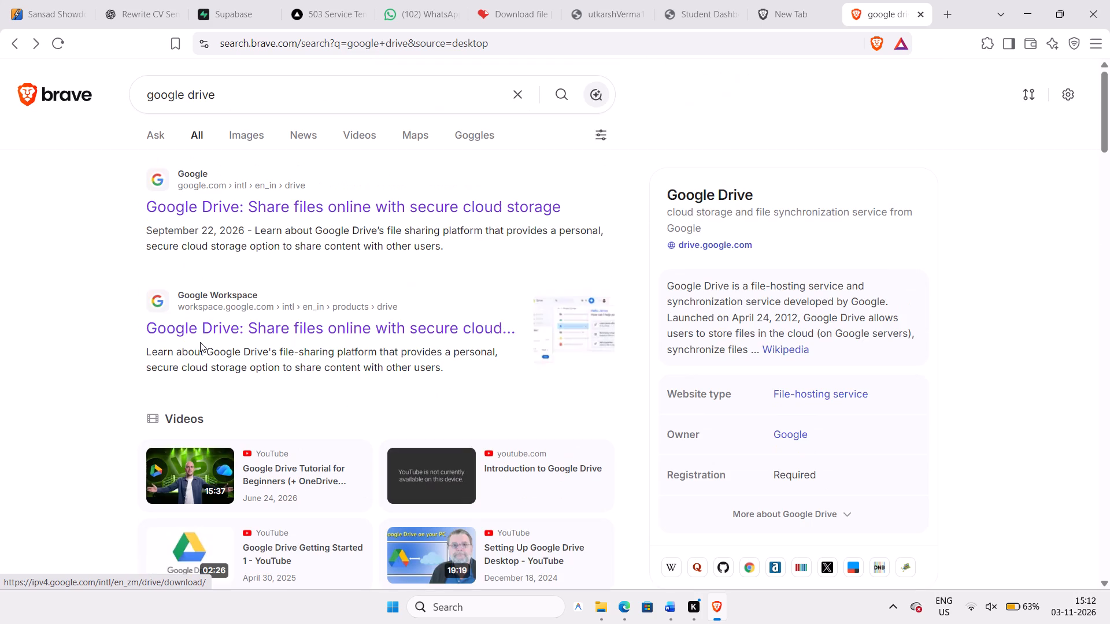
{"action": "scroll", "coordinate": [200, 342], "scroll_direction": "up", "scroll_amount": 1}
Search the web for "drive".
{"action": "left_click", "coordinate": [521, 96]}
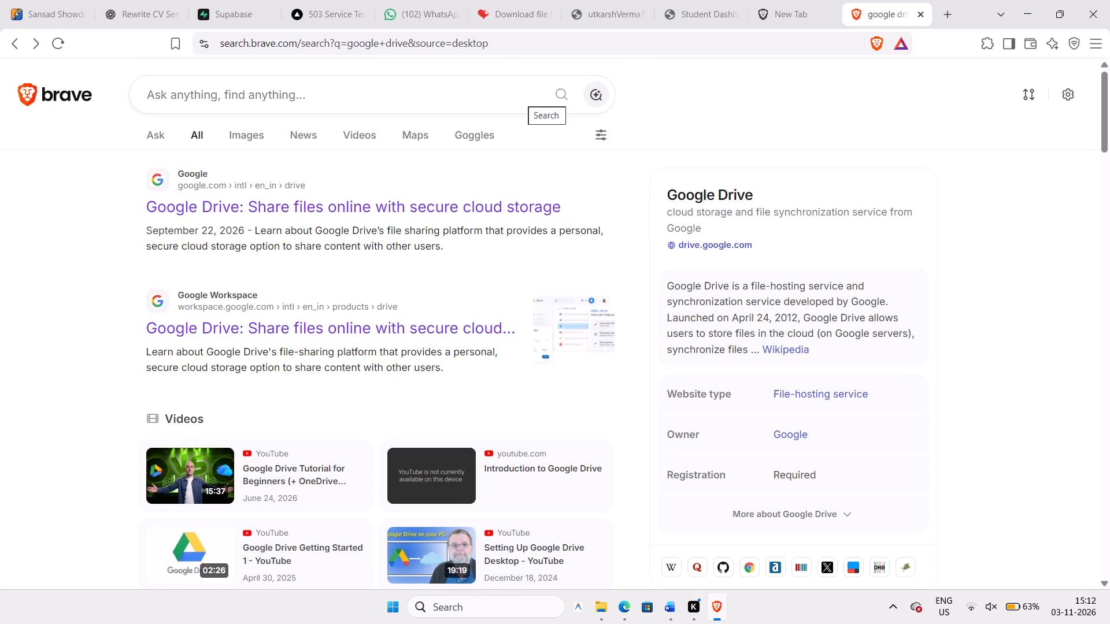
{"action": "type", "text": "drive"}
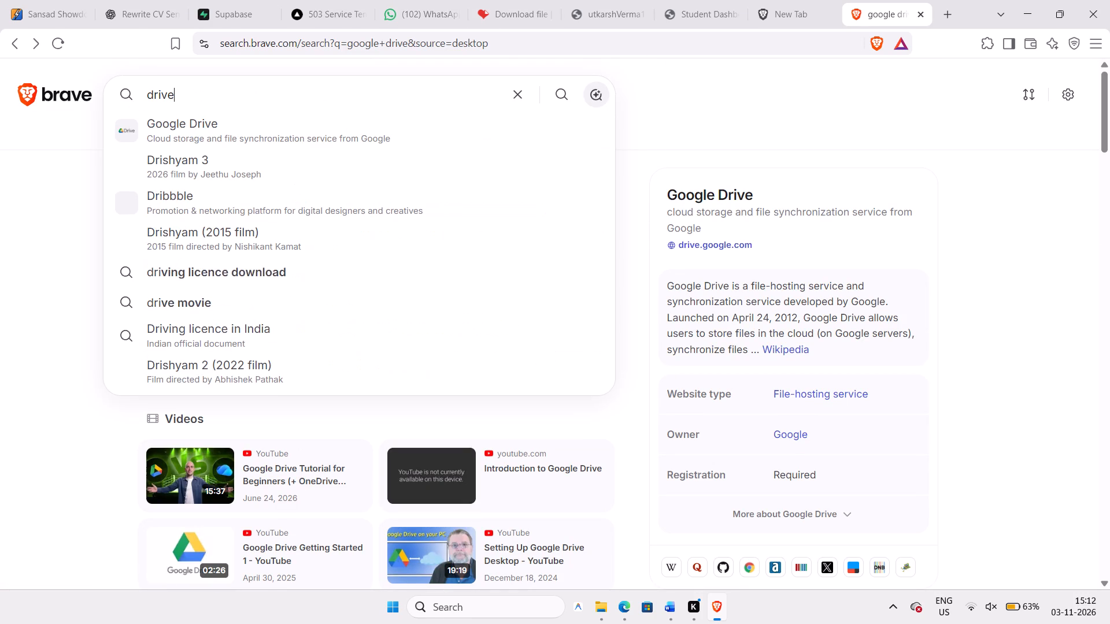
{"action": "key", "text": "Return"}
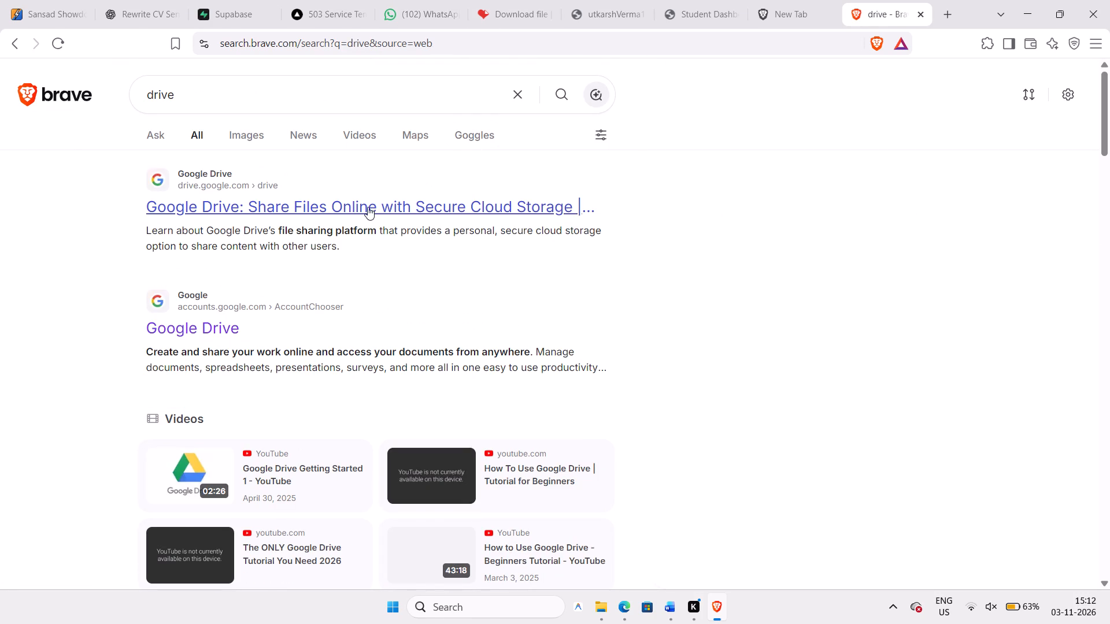
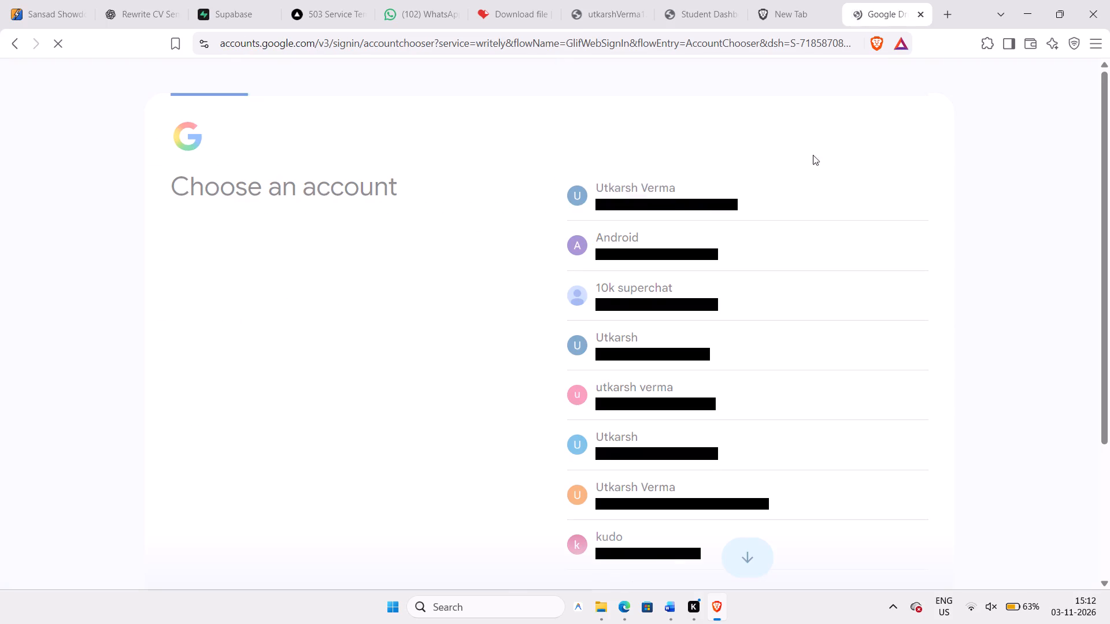
Open an extra new tab and return to the Google Drive tab.
{"action": "left_click", "coordinate": [940, 12]}
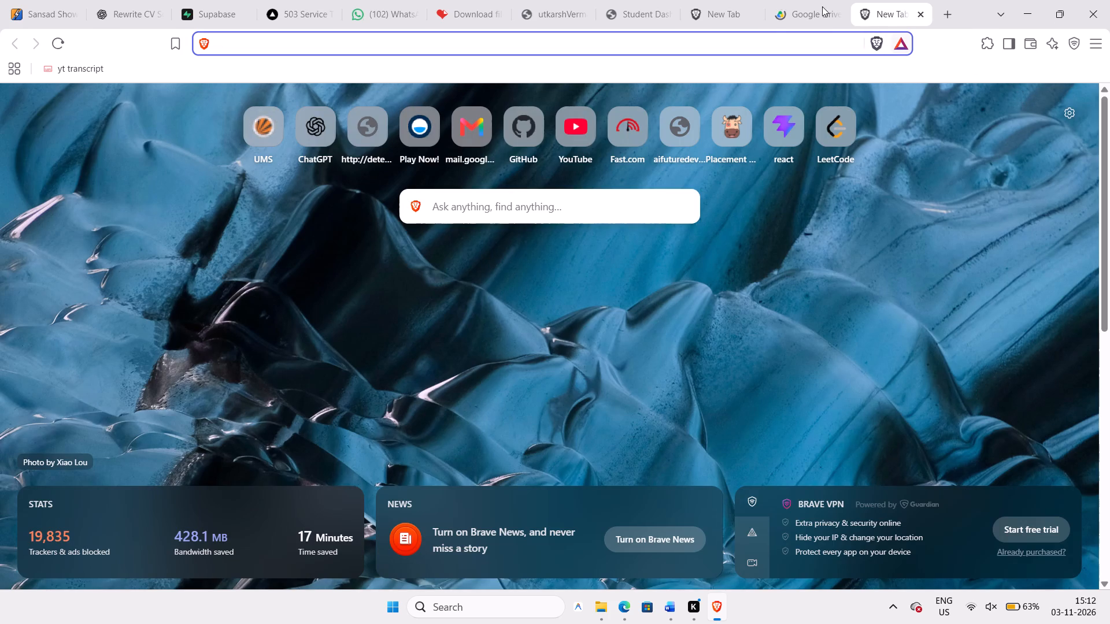
{"action": "left_click", "coordinate": [806, 6]}
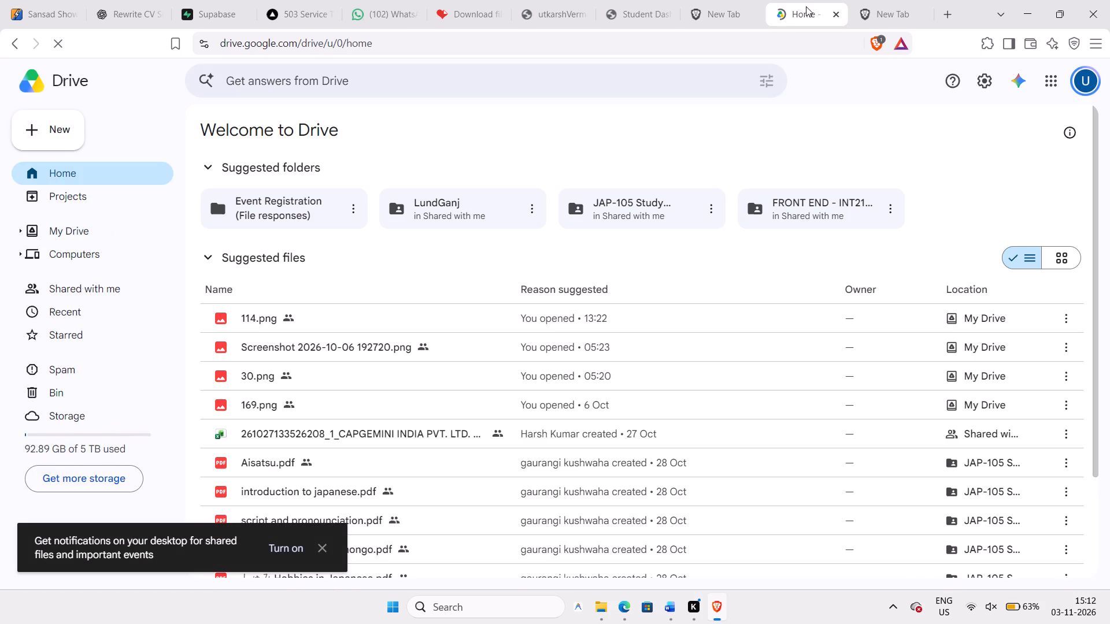
Examine the previews of 169.png, 30.png, Screenshot 2026-10-06 192720.png and 114.png among Drive's suggested files to identify each certificate.
{"action": "scroll", "coordinate": [521, 297], "scroll_direction": "down", "scroll_amount": 1}
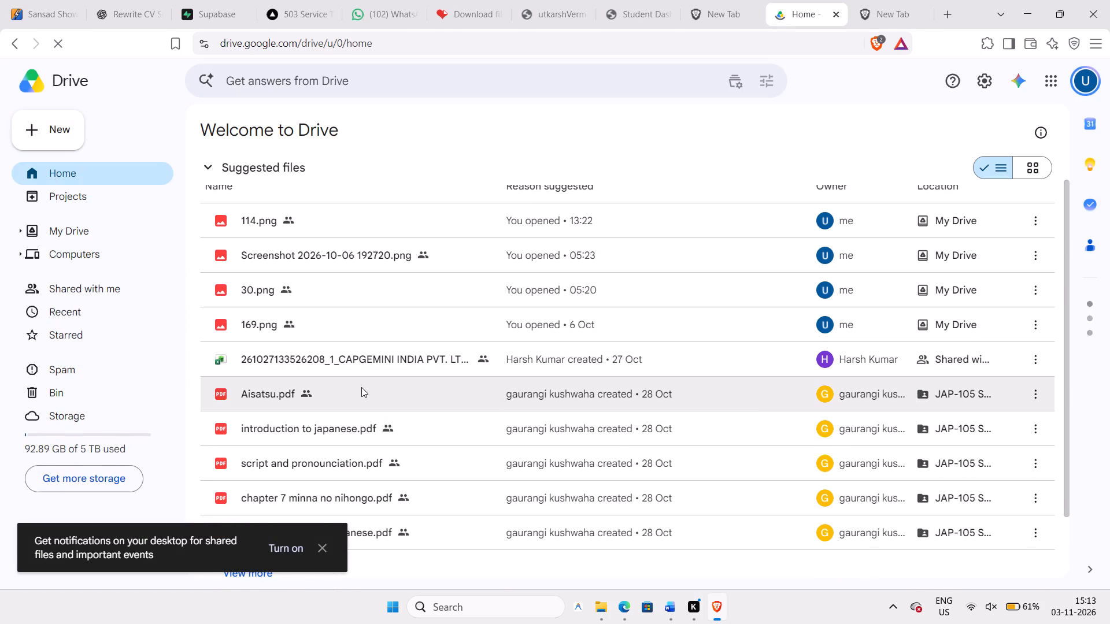
{"action": "scroll", "coordinate": [361, 387], "scroll_direction": "down", "scroll_amount": 1}
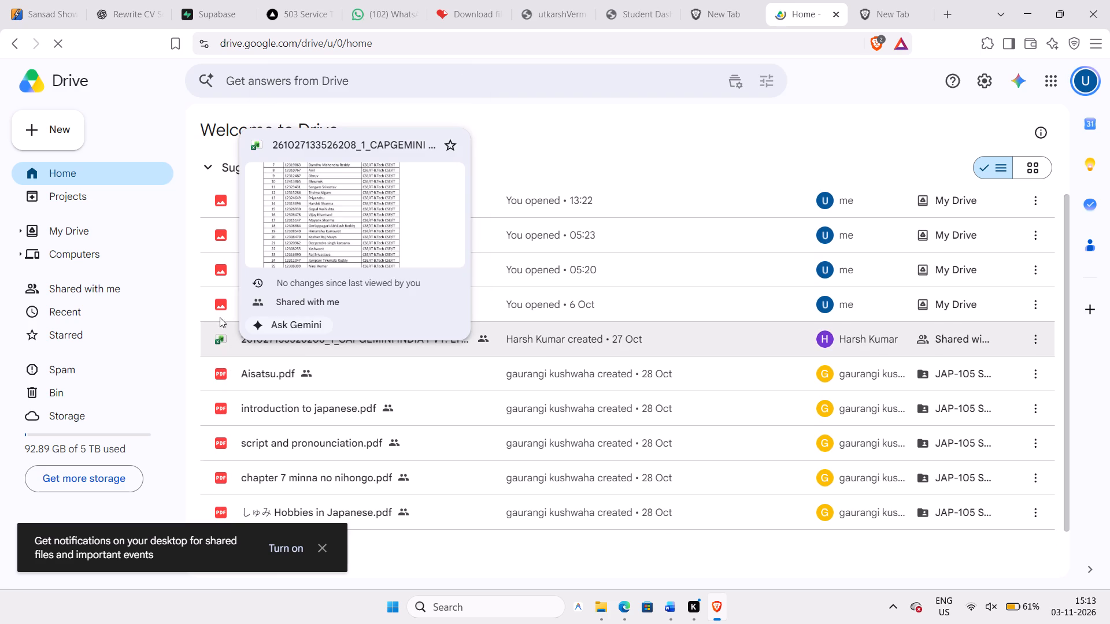
{"action": "left_click", "coordinate": [218, 302]}
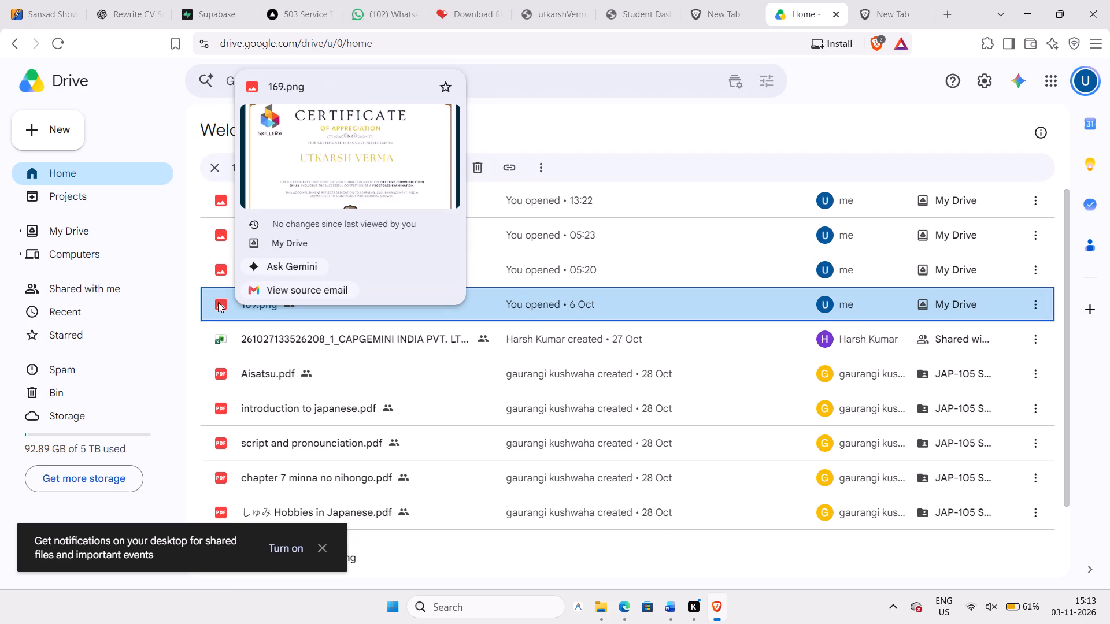
{"action": "left_click", "coordinate": [216, 270]}
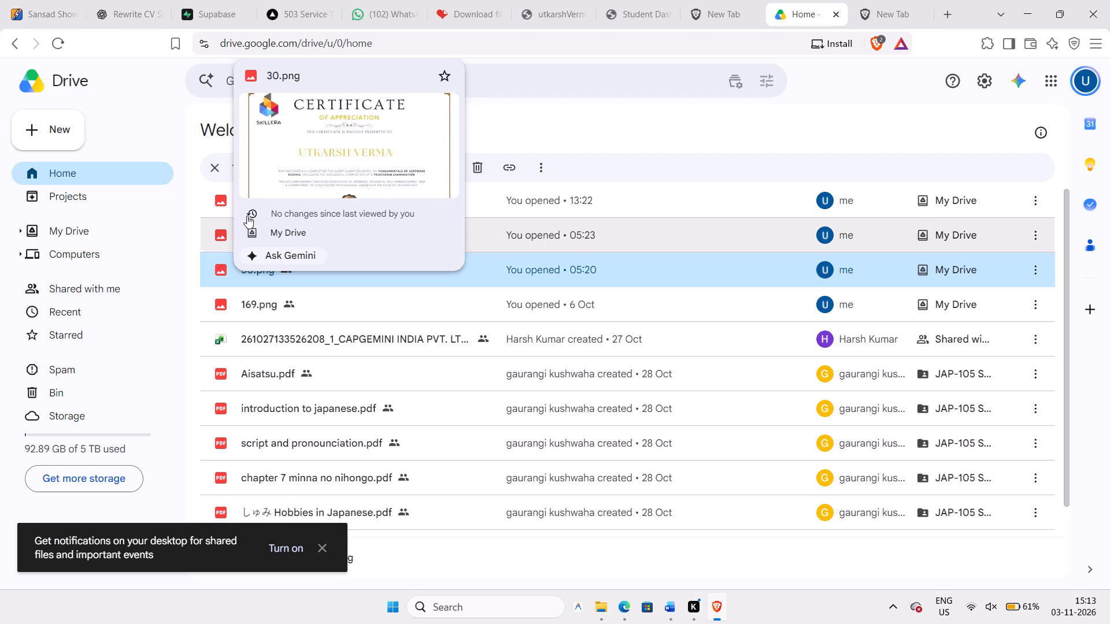
{"action": "scroll", "coordinate": [271, 165], "scroll_direction": "up", "scroll_amount": 1}
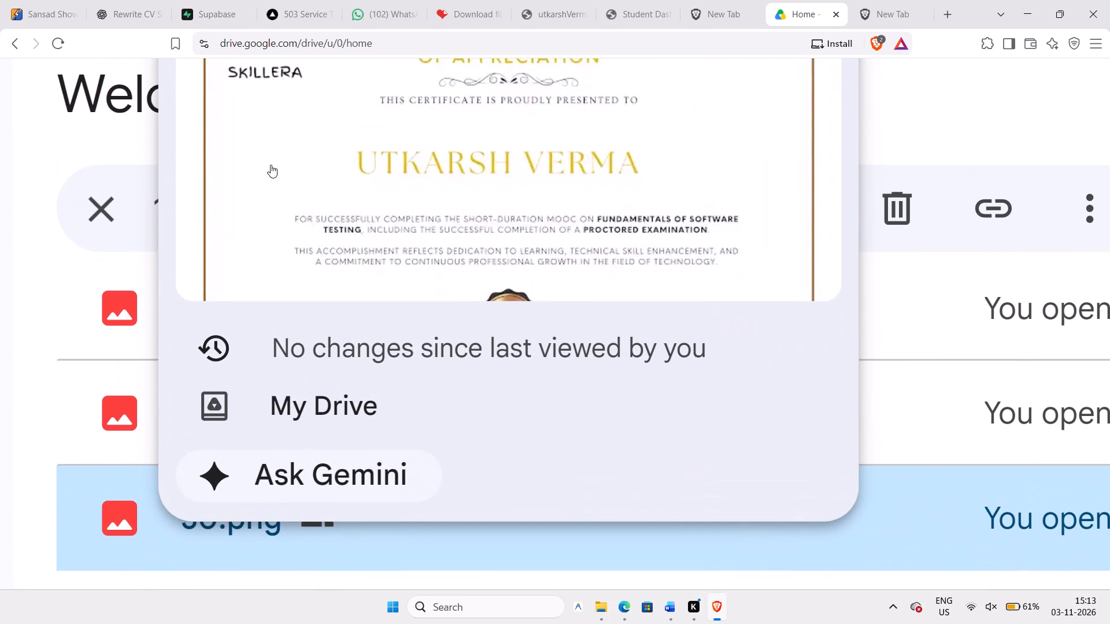
{"action": "scroll", "coordinate": [271, 165], "scroll_direction": "up", "scroll_amount": 1}
{"action": "left_click", "coordinate": [129, 400]}
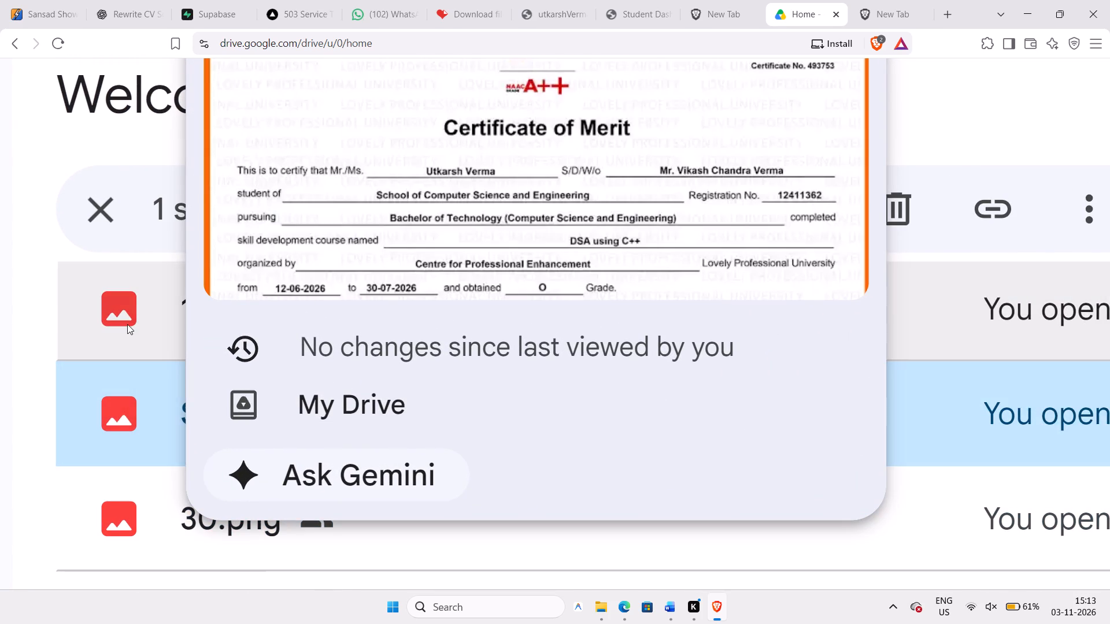
{"action": "left_click", "coordinate": [127, 319]}
{"action": "left_click", "coordinate": [73, 324]}
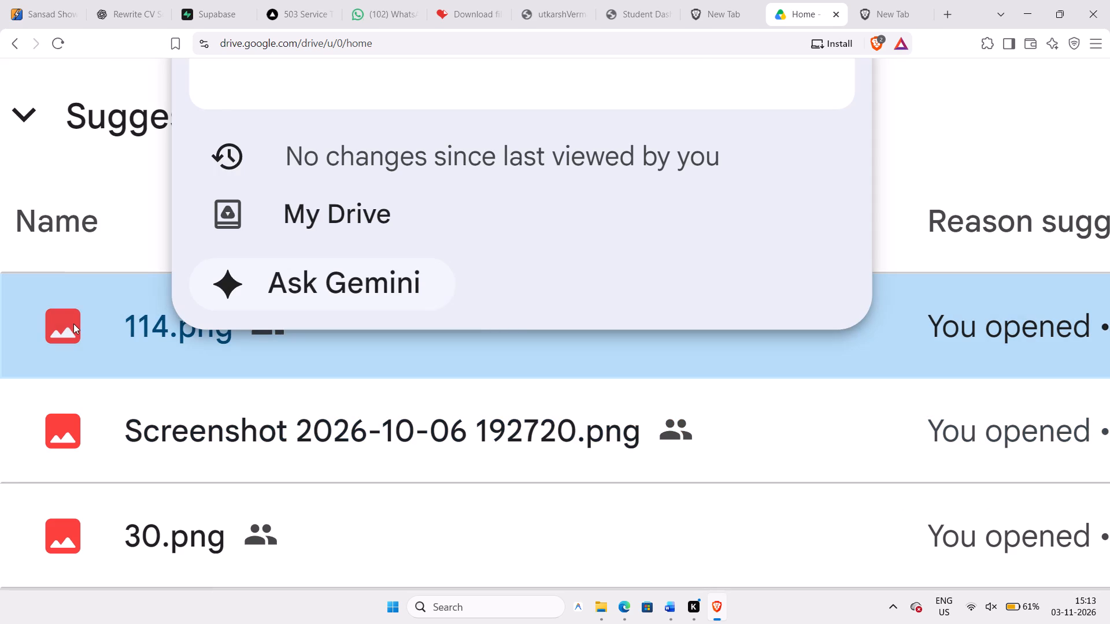
{"action": "scroll", "coordinate": [300, 206], "scroll_direction": "up", "scroll_amount": 3}
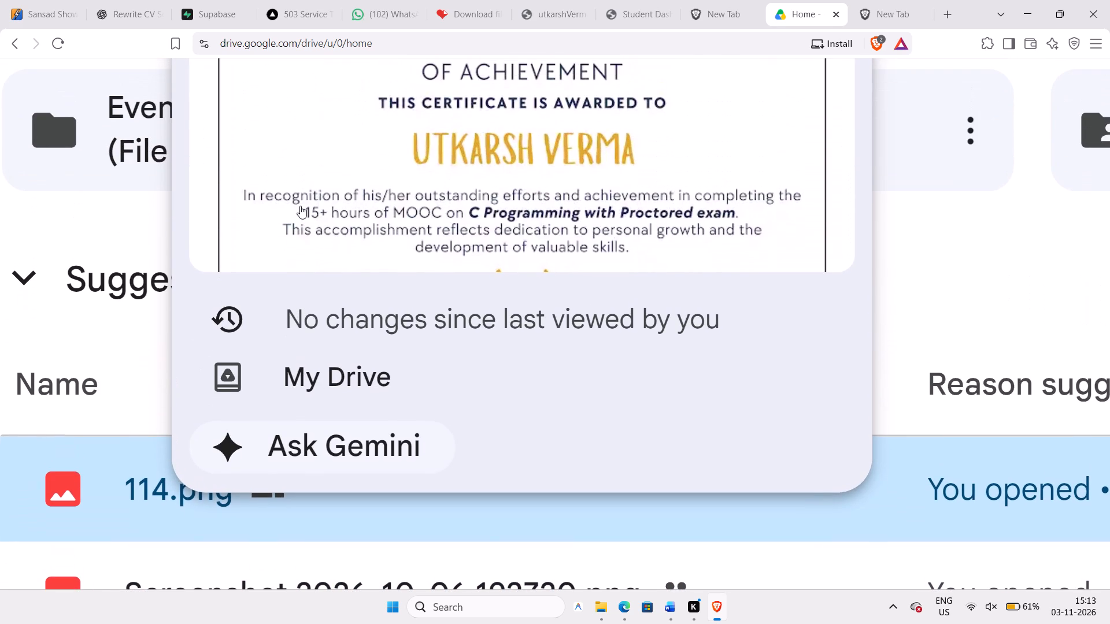
{"action": "scroll", "coordinate": [258, 454], "scroll_direction": "down", "scroll_amount": 1}
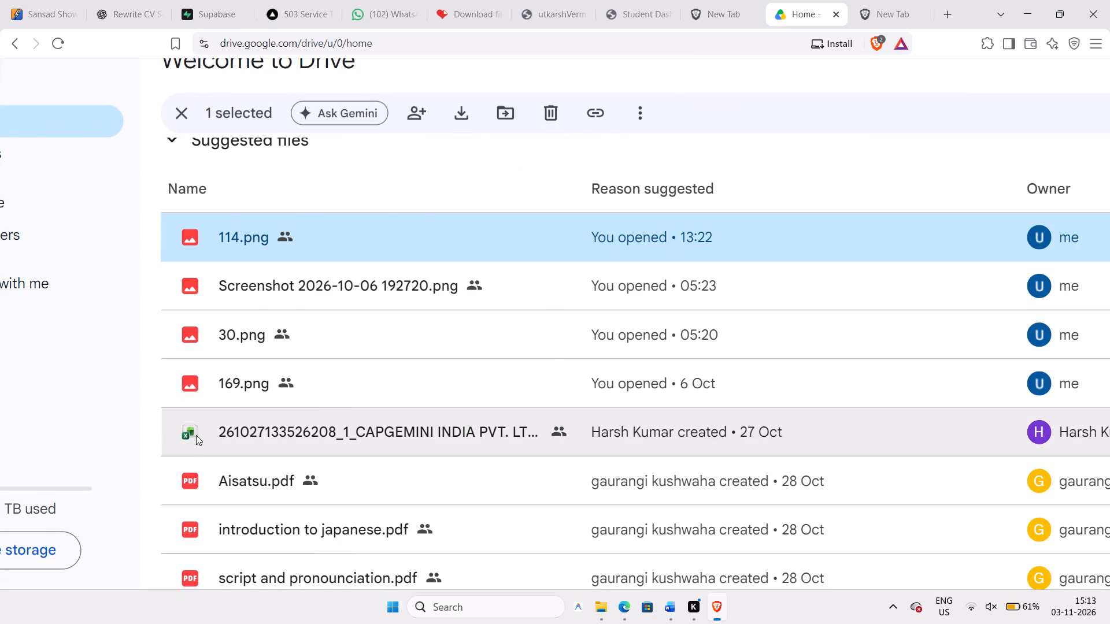
Examine Aisatsu.pdf, the Capgemini spreadsheet and the remaining suggested files in Drive, looking for the certificate.
{"action": "left_click", "coordinate": [179, 486]}
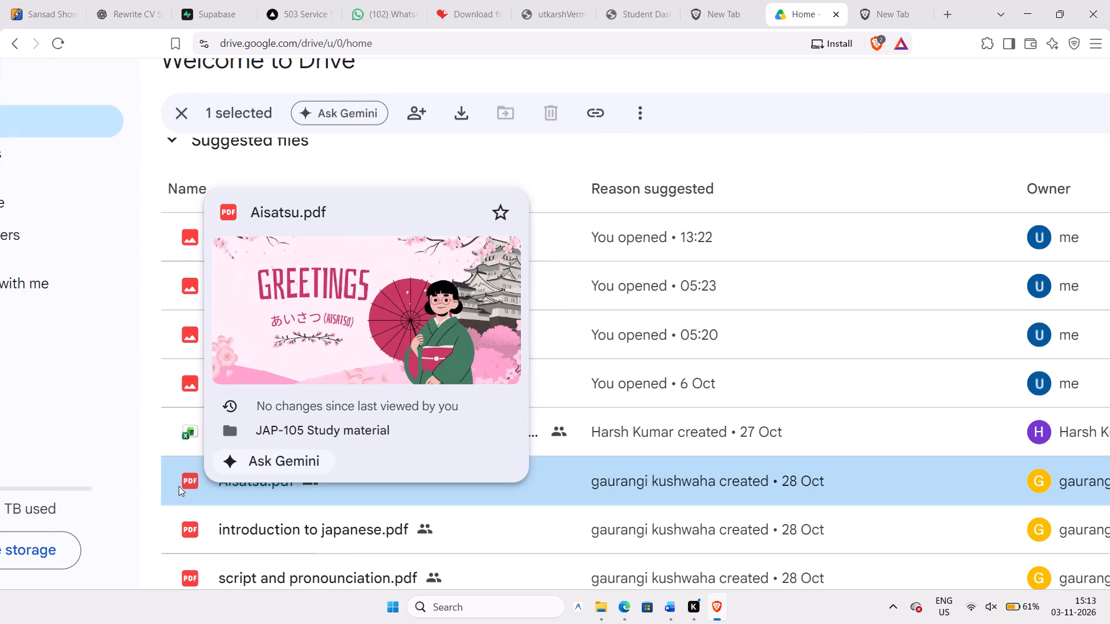
{"action": "left_click", "coordinate": [180, 437]}
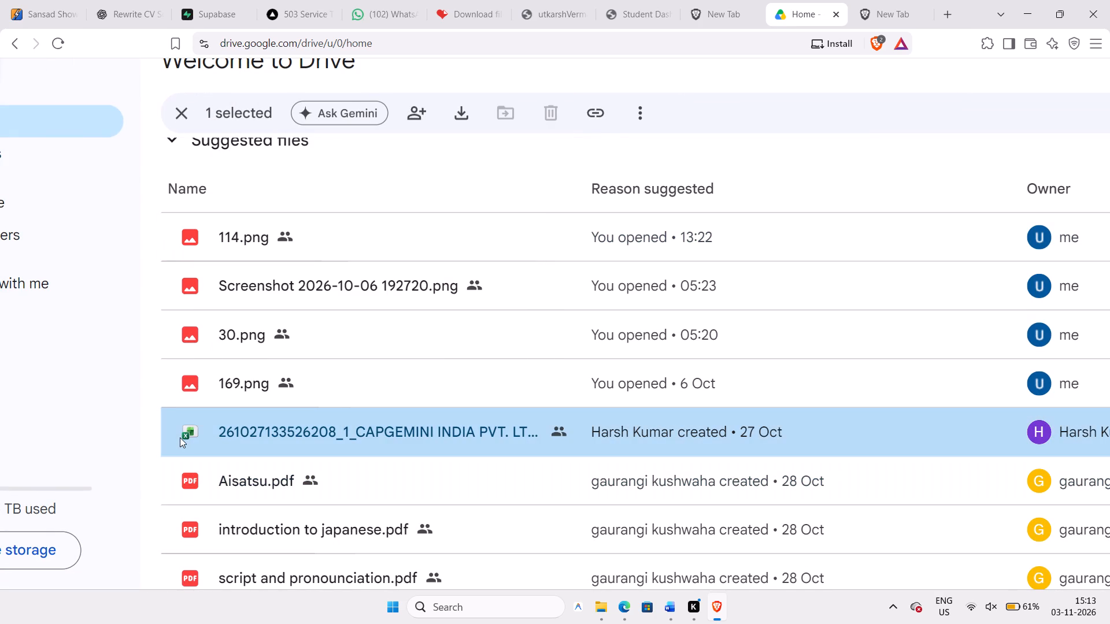
{"action": "scroll", "coordinate": [297, 462], "scroll_direction": "down", "scroll_amount": 1}
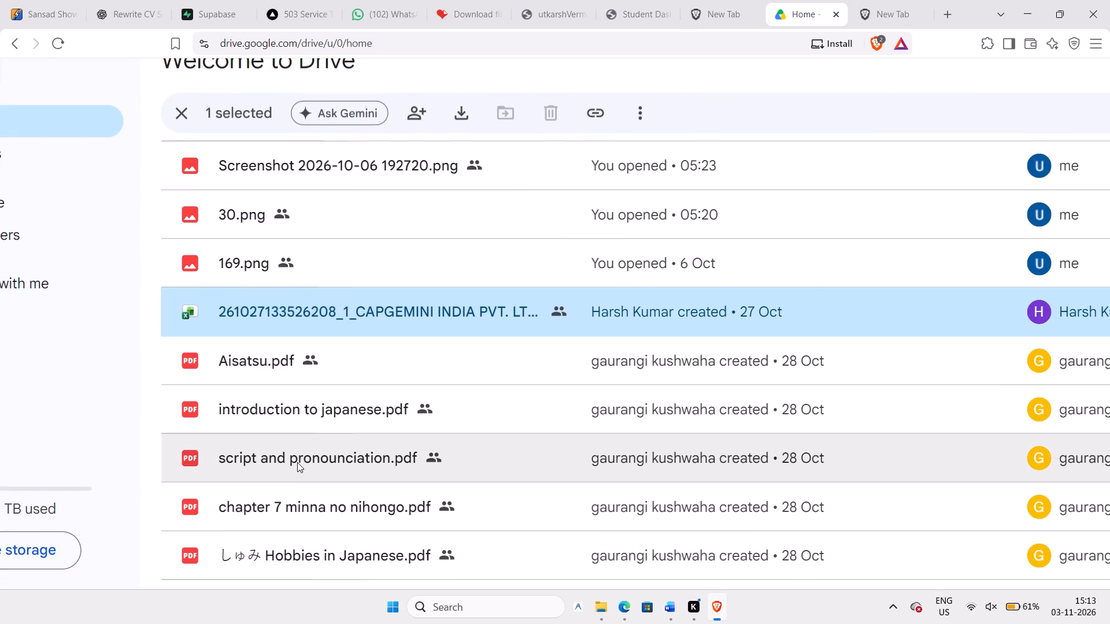
{"action": "scroll", "coordinate": [297, 462], "scroll_direction": "down", "scroll_amount": 3}
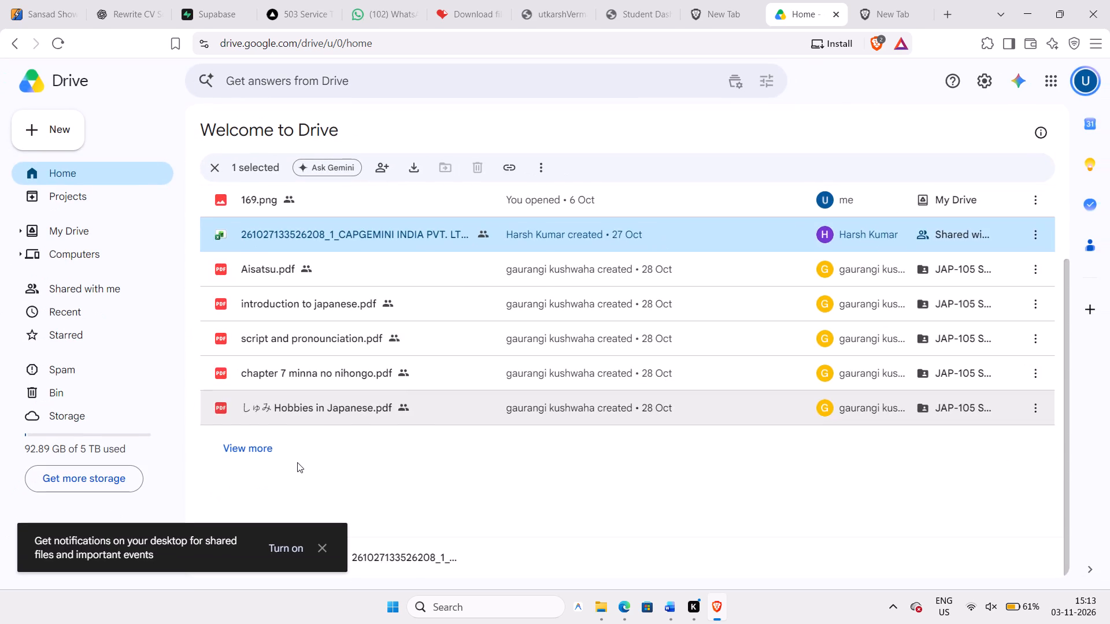
{"action": "scroll", "coordinate": [297, 462], "scroll_direction": "up", "scroll_amount": 2}
{"action": "scroll", "coordinate": [402, 300], "scroll_direction": "up", "scroll_amount": 2}
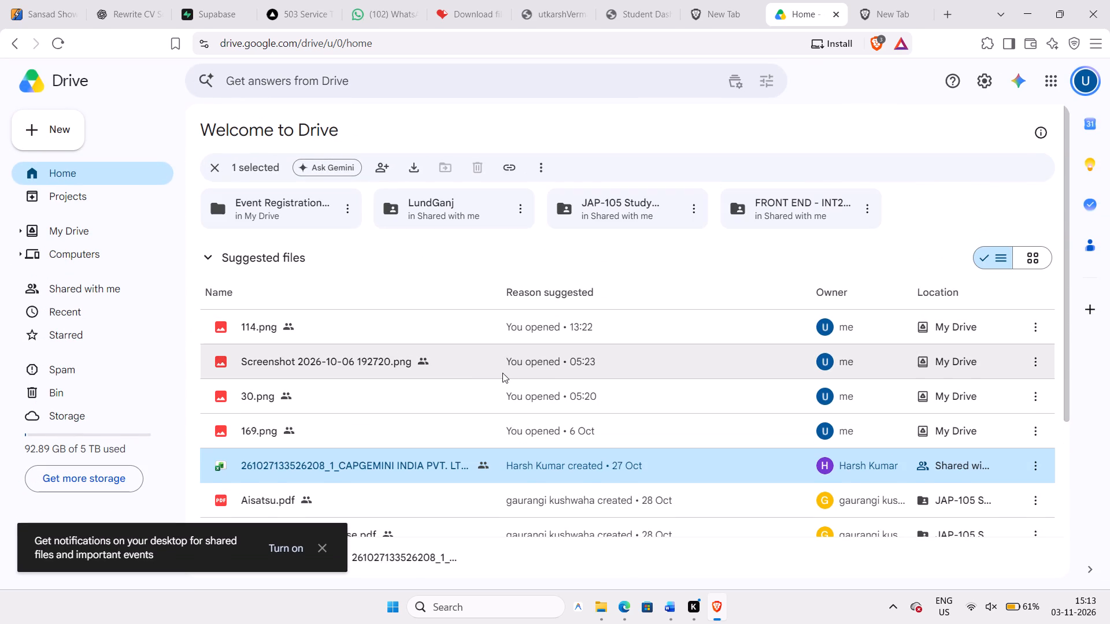
Go to Gmail at mail.google.com in the empty new tab.
{"action": "left_click", "coordinate": [896, 3]}
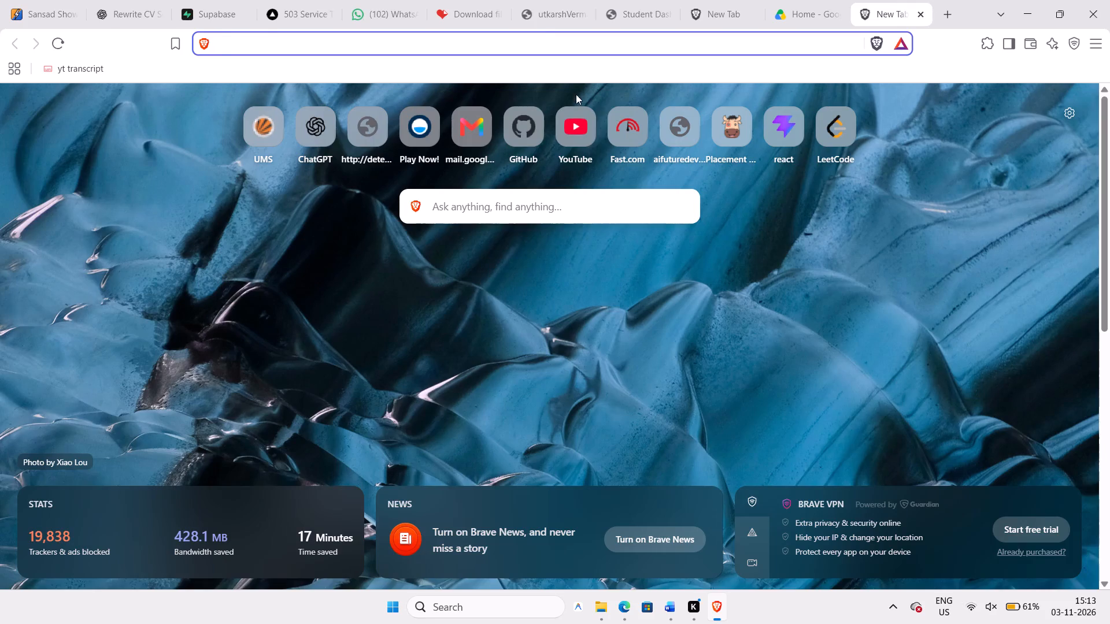
{"action": "left_click", "coordinate": [541, 40]}
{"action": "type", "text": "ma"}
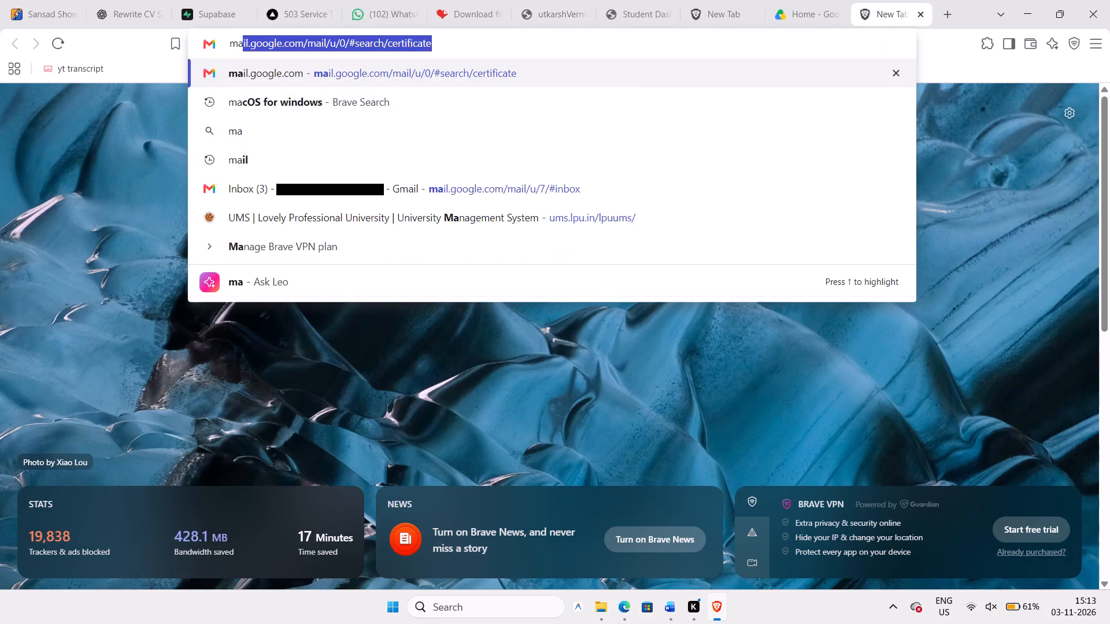
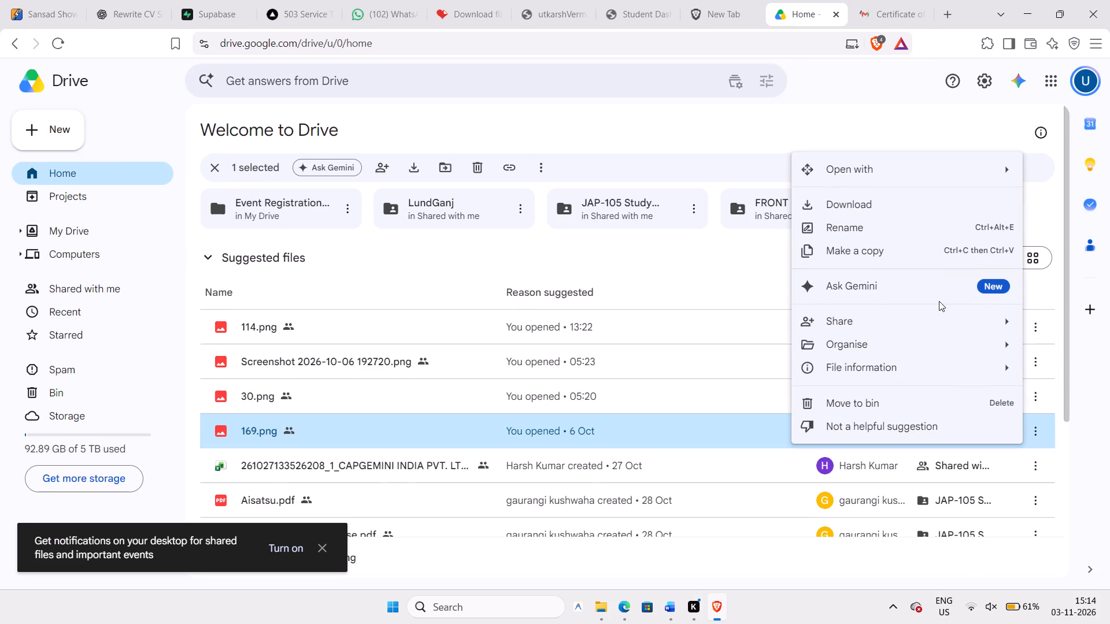
Open the sharing settings of 169.png in Drive, copy its link, and close the settings.
{"action": "left_click", "coordinate": [863, 321]}
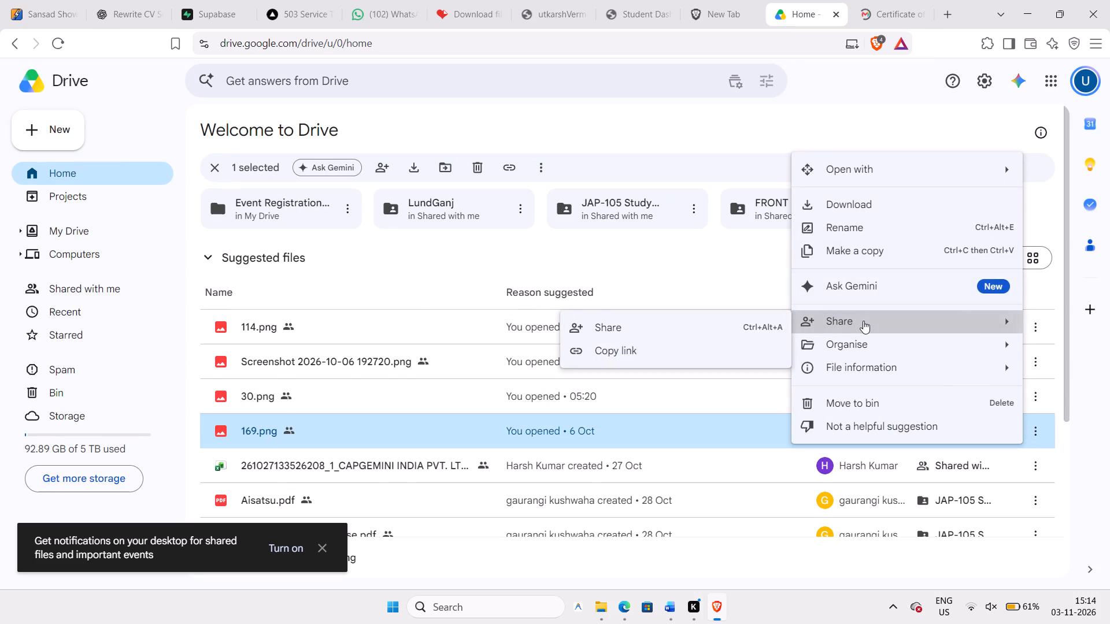
{"action": "left_click", "coordinate": [705, 332]}
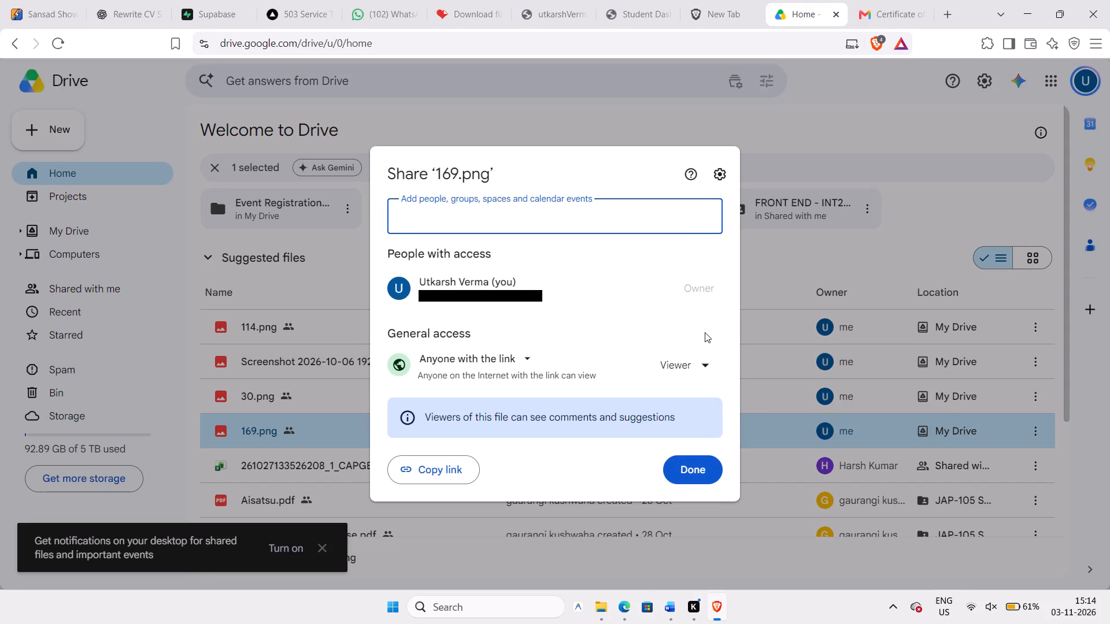
{"action": "left_click", "coordinate": [684, 358]}
{"action": "left_click", "coordinate": [685, 362]}
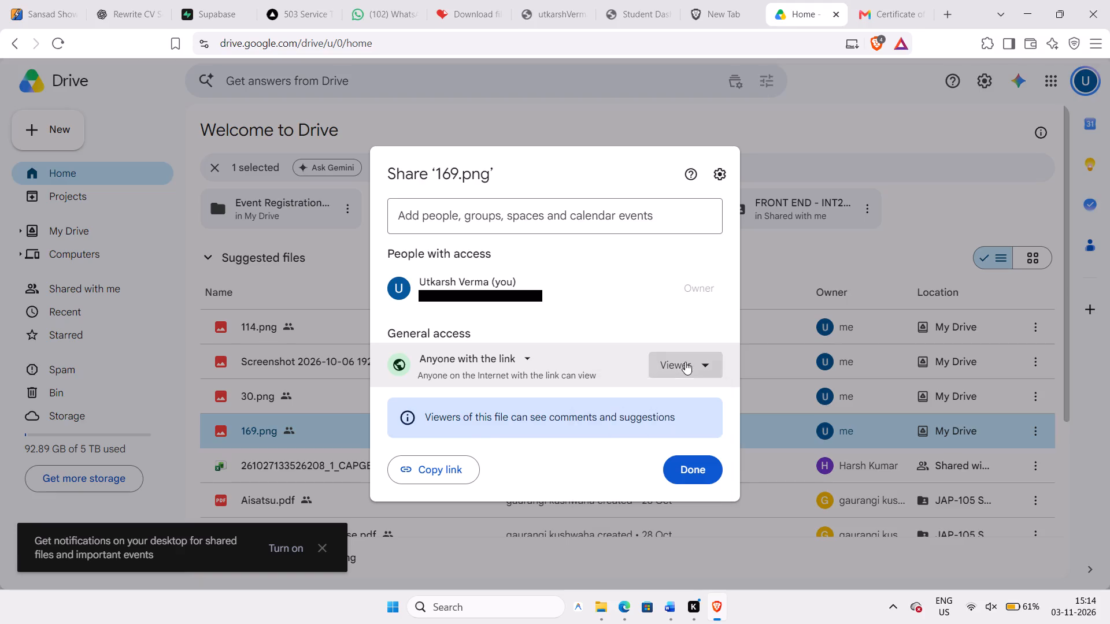
{"action": "left_click_drag", "start_coordinate": [686, 467], "coordinate": [453, 413]}
{"action": "left_click", "coordinate": [458, 469]}
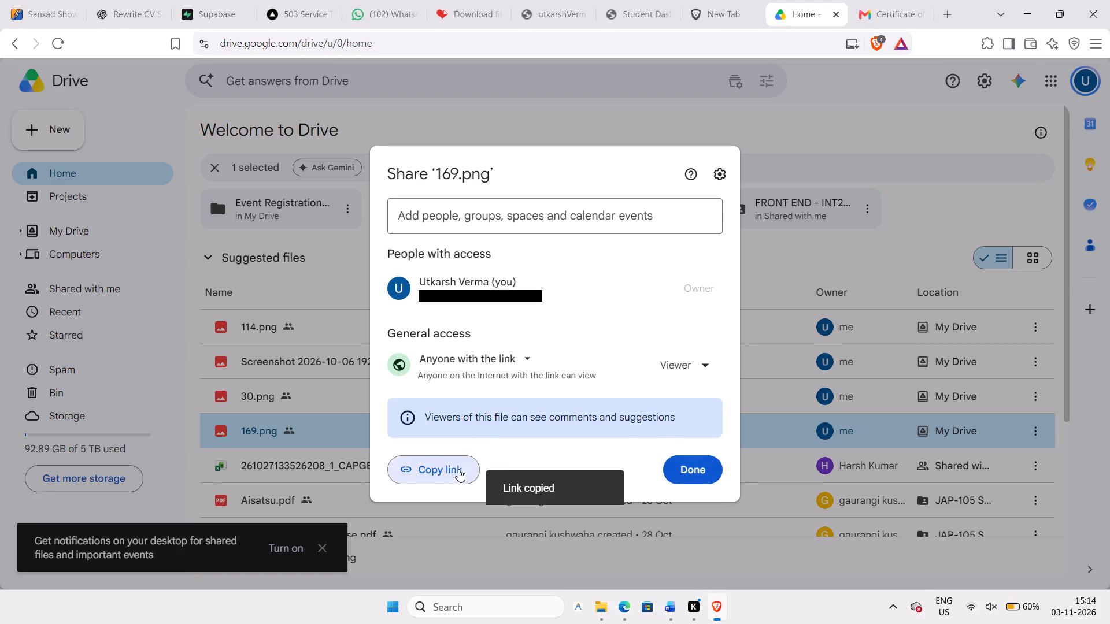
{"action": "left_click", "coordinate": [687, 466]}
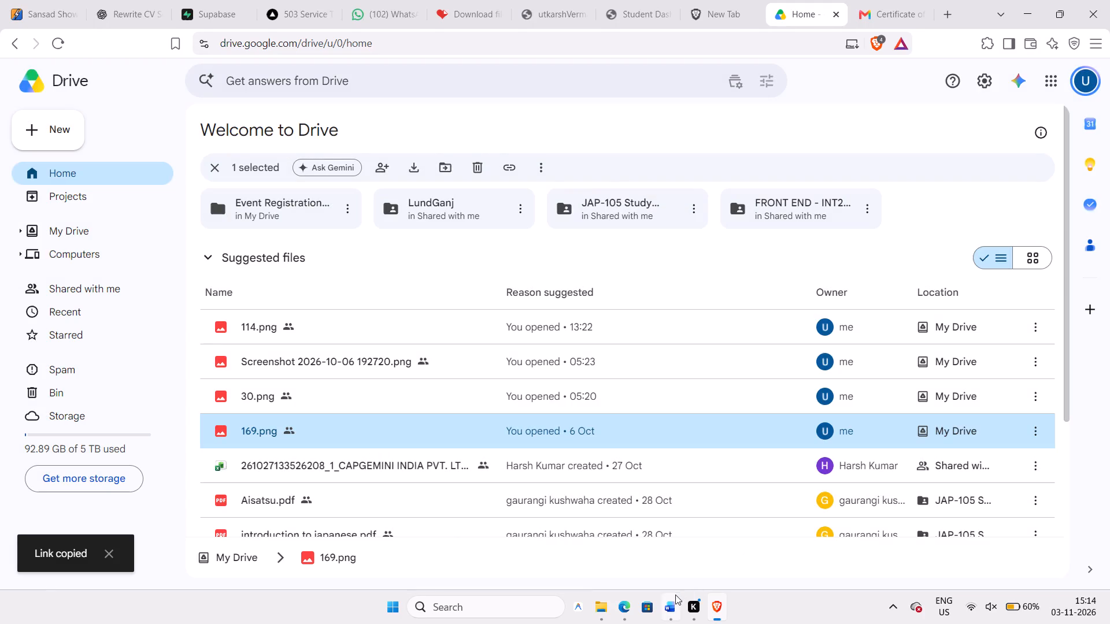
Switch to the CV in Word and test the Skillera link beside Effective Communication Skills.
{"action": "left_click", "coordinate": [674, 601]}
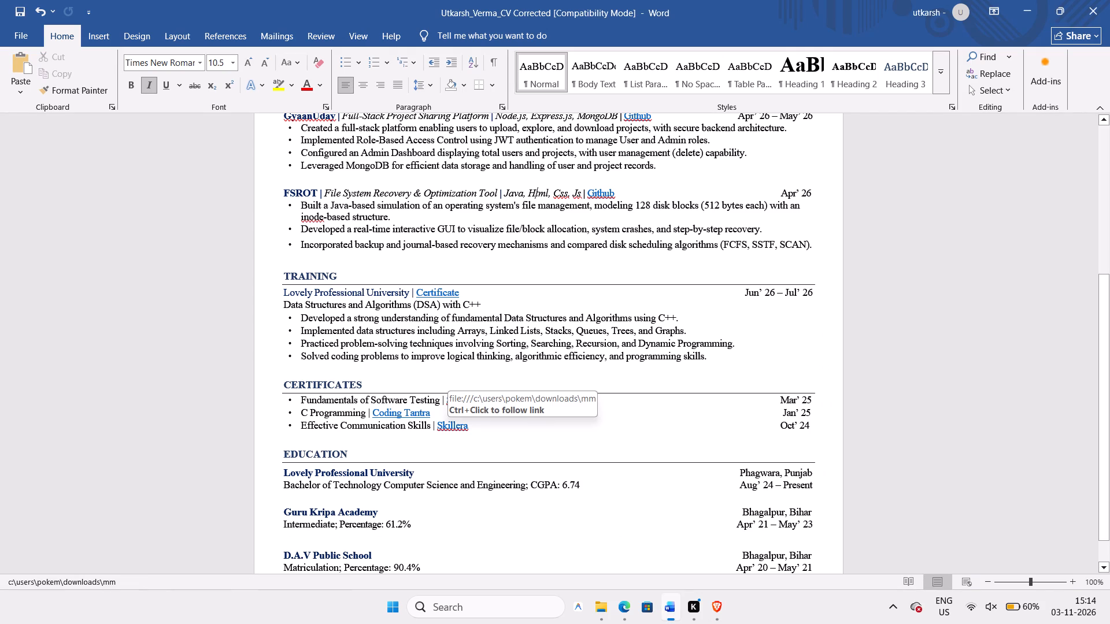
{"action": "left_click", "coordinate": [455, 423], "text": "ctrl"}
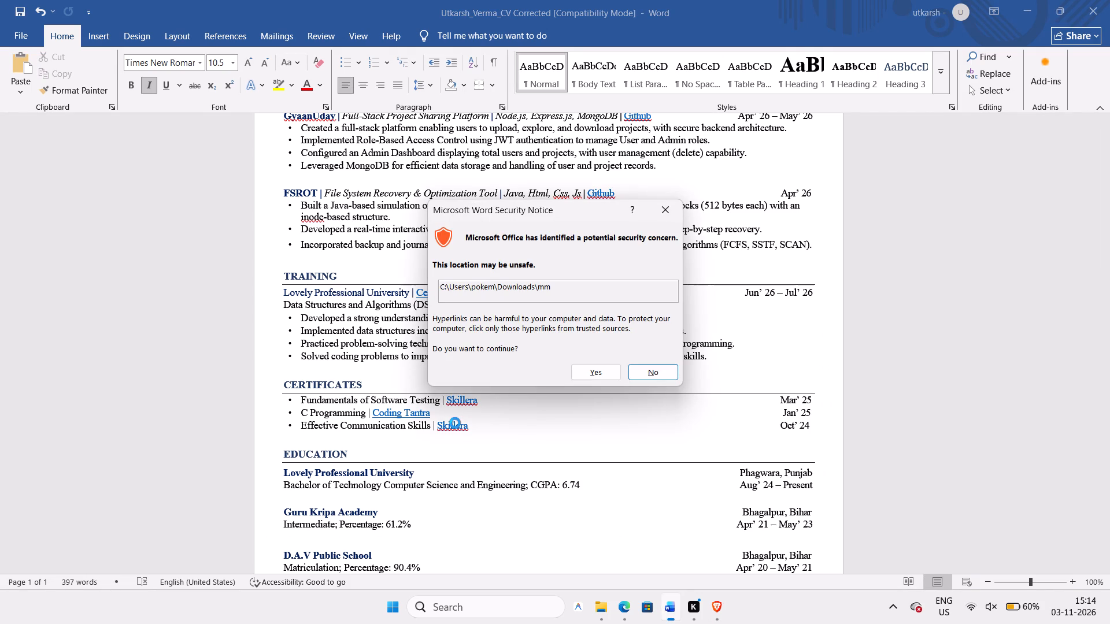
{"action": "left_click", "coordinate": [600, 374]}
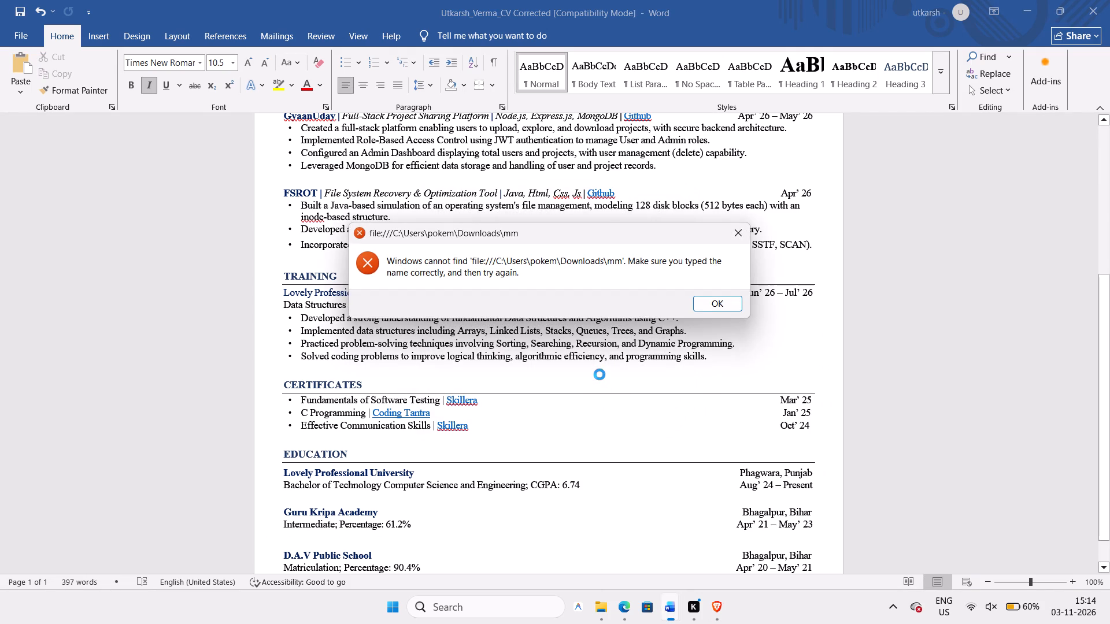
{"action": "left_click", "coordinate": [717, 304]}
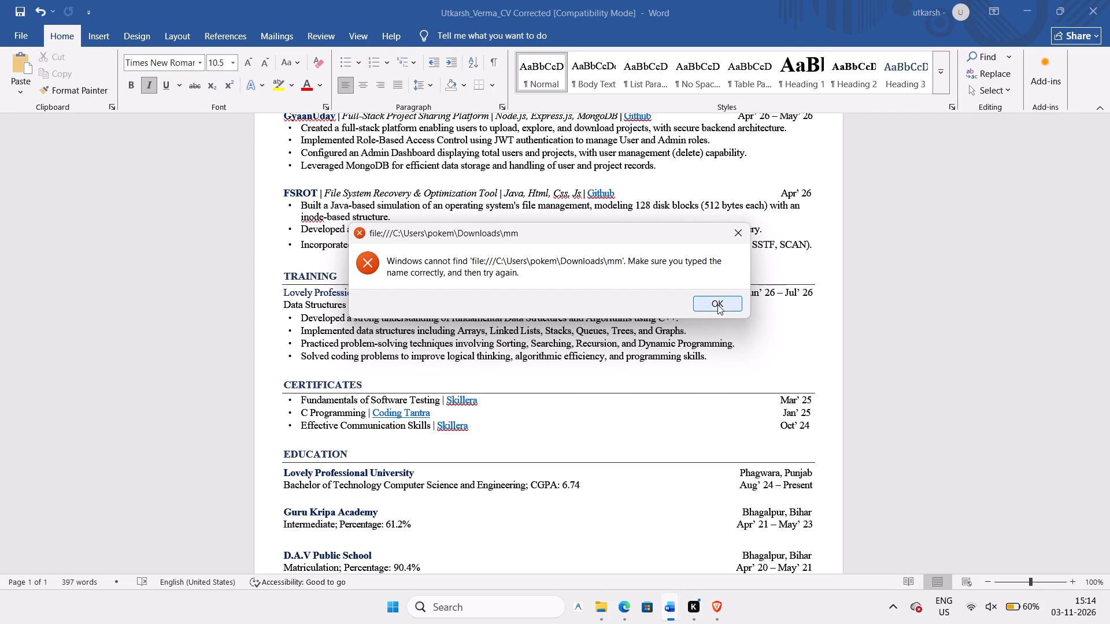
Open the hyperlink of the word Skillera in the Effective Communication Skills entry for editing.
{"action": "left_click_drag", "start_coordinate": [469, 429], "coordinate": [441, 428]}
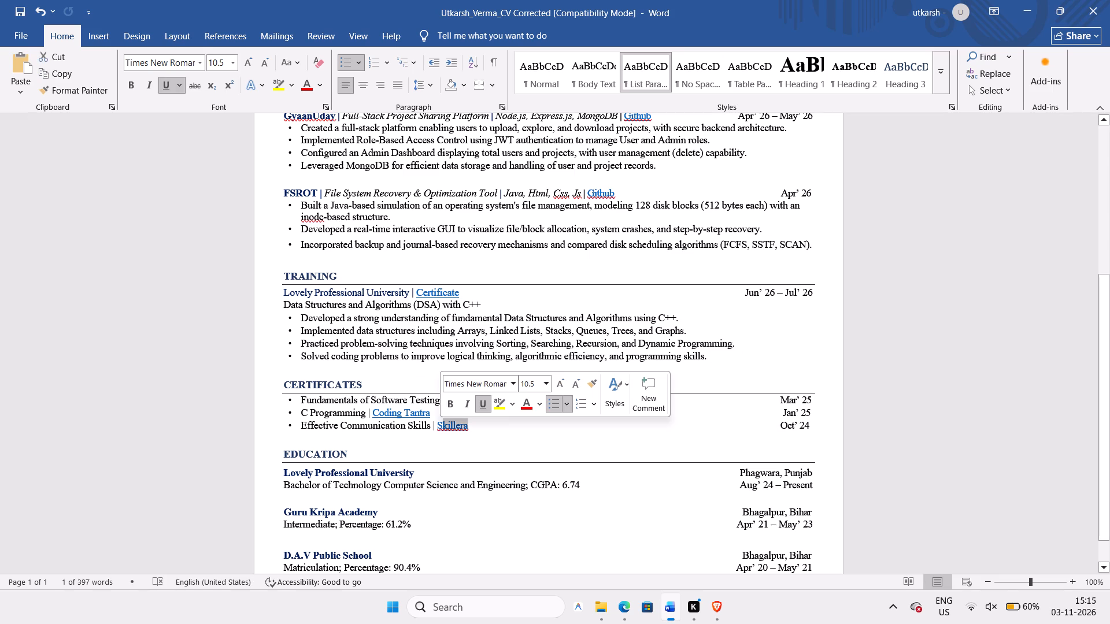
{"action": "left_click", "coordinate": [474, 423]}
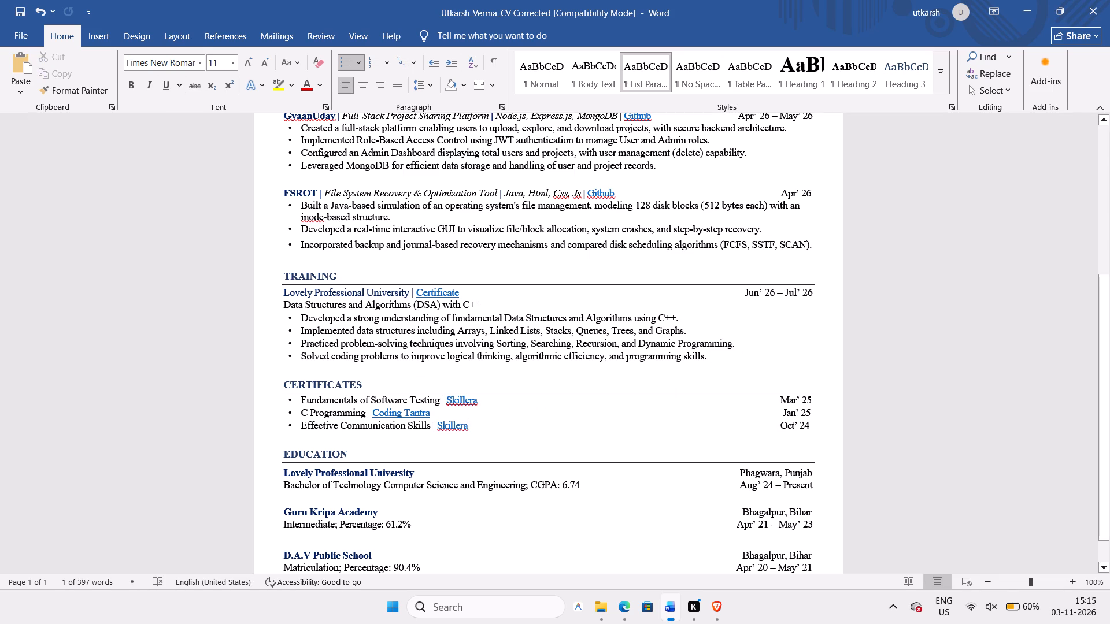
{"action": "left_click_drag", "start_coordinate": [471, 424], "coordinate": [437, 424]}
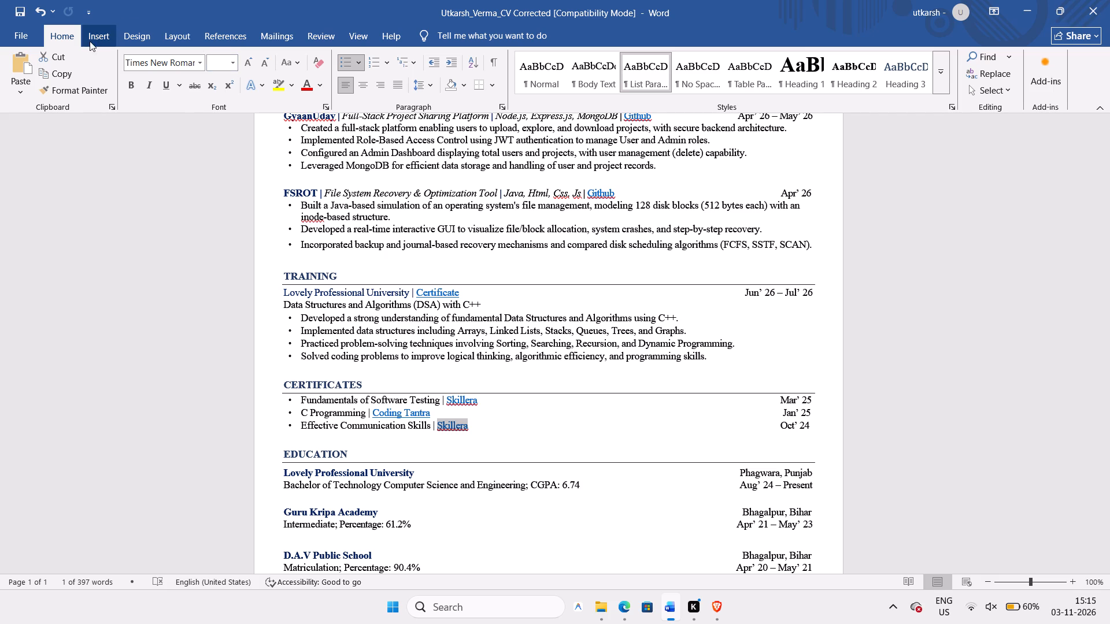
{"action": "left_click", "coordinate": [91, 39]}
{"action": "left_click", "coordinate": [454, 76]}
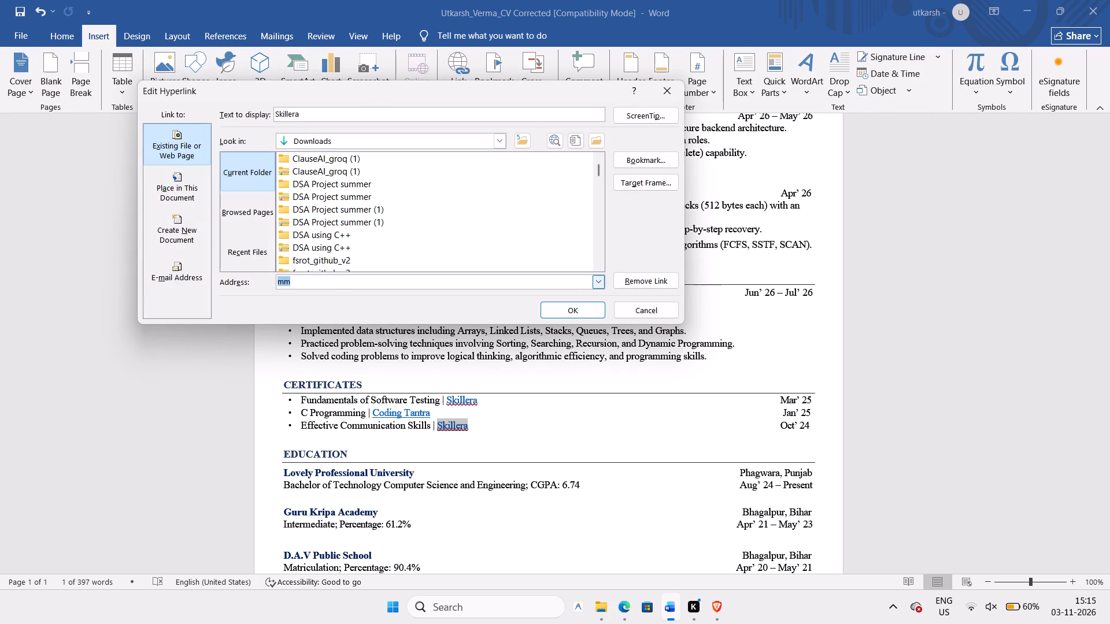
Set the Skillera hyperlink beside Effective Communication Skills to the copied Drive sharing link of 169.png.
{"action": "key", "text": "ctrl+v"}
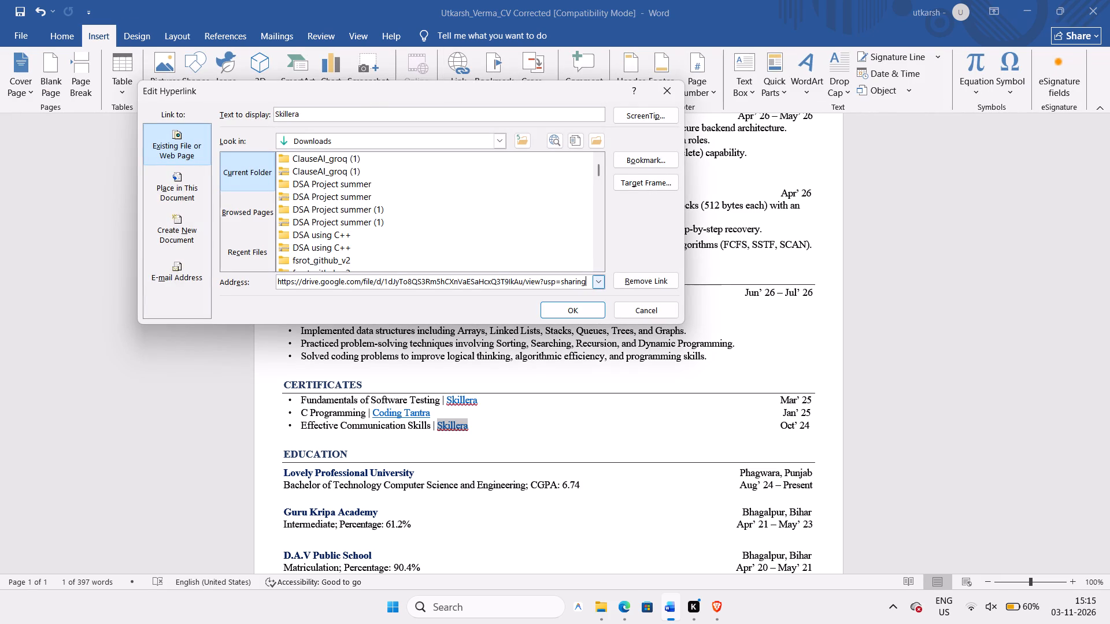
{"action": "left_click", "coordinate": [558, 317]}
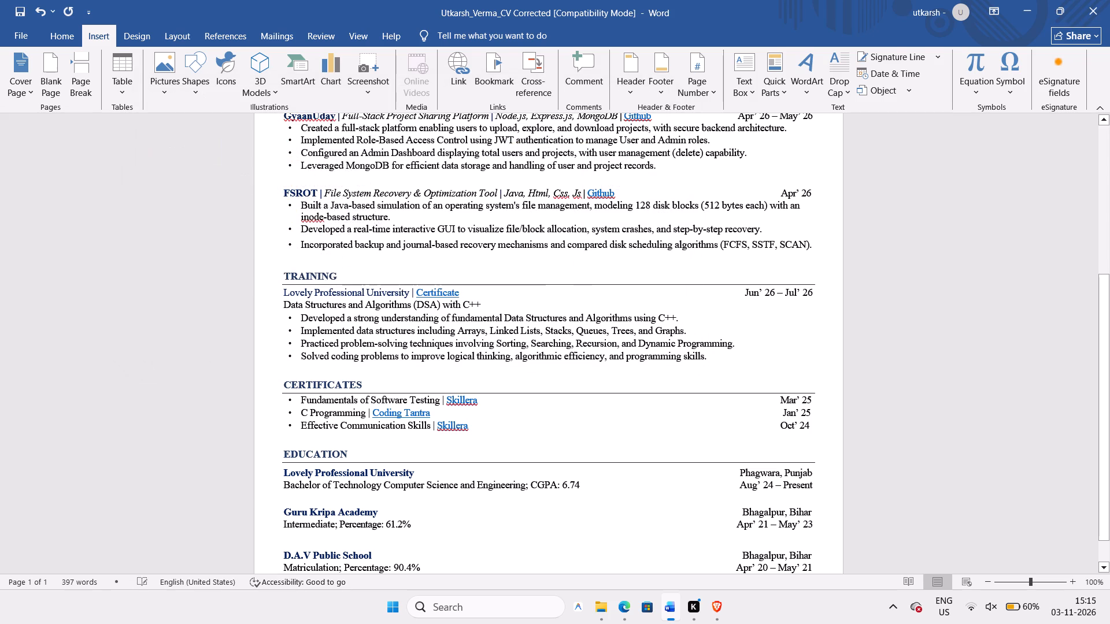
Follow the Effective Communication Skills certificate link to check its target, close the opened page and return to the CV.
{"action": "left_click", "coordinate": [458, 426], "text": "ctrl"}
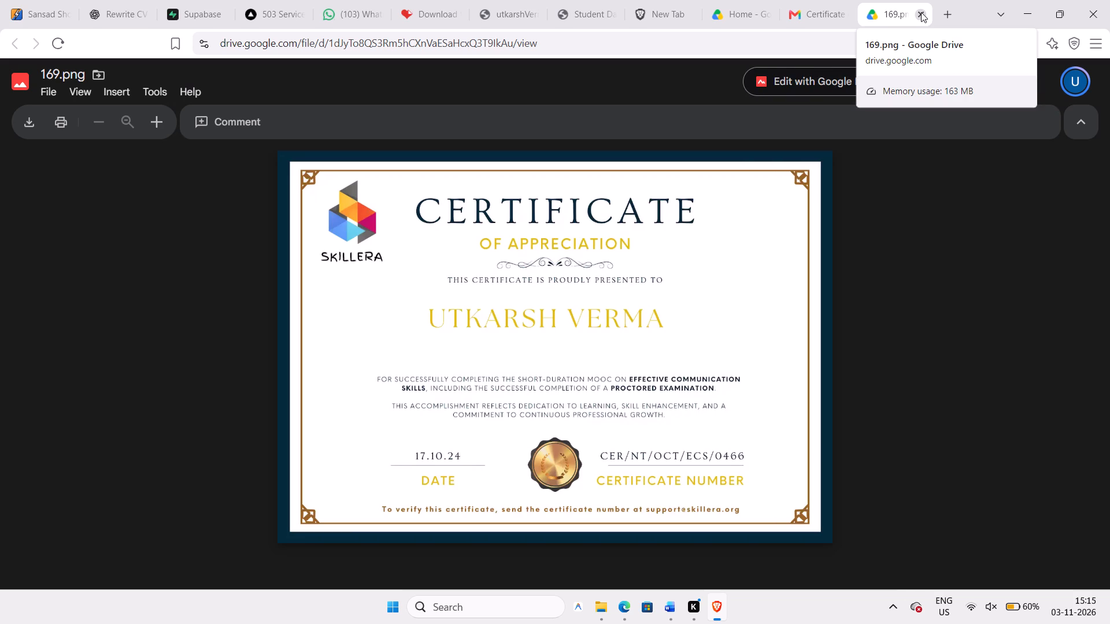
{"action": "left_click", "coordinate": [920, 18]}
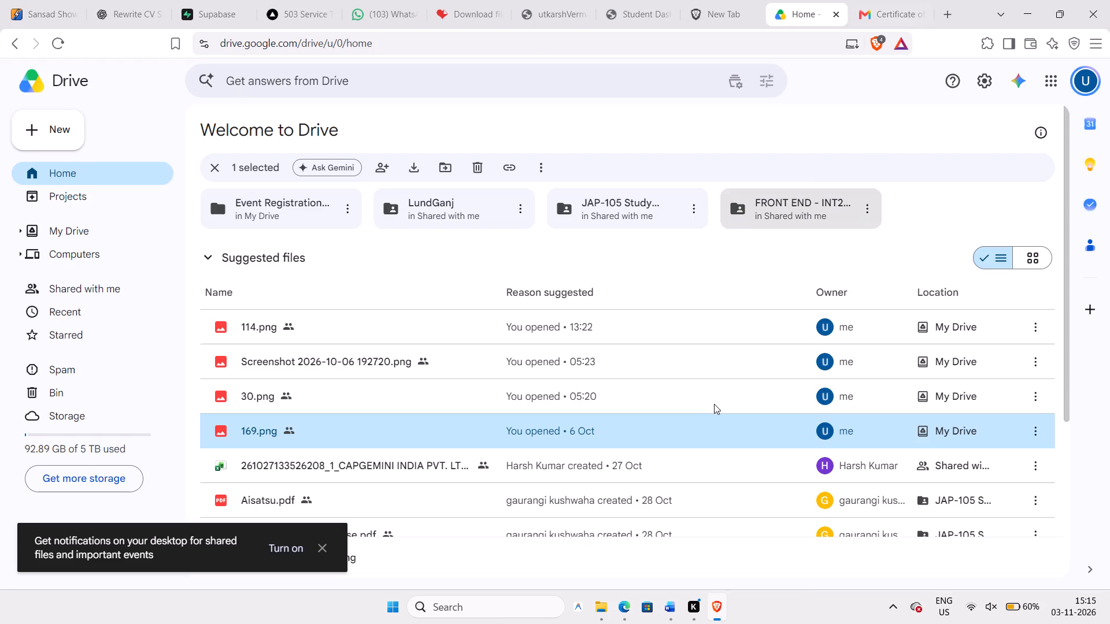
{"action": "left_click", "coordinate": [721, 606]}
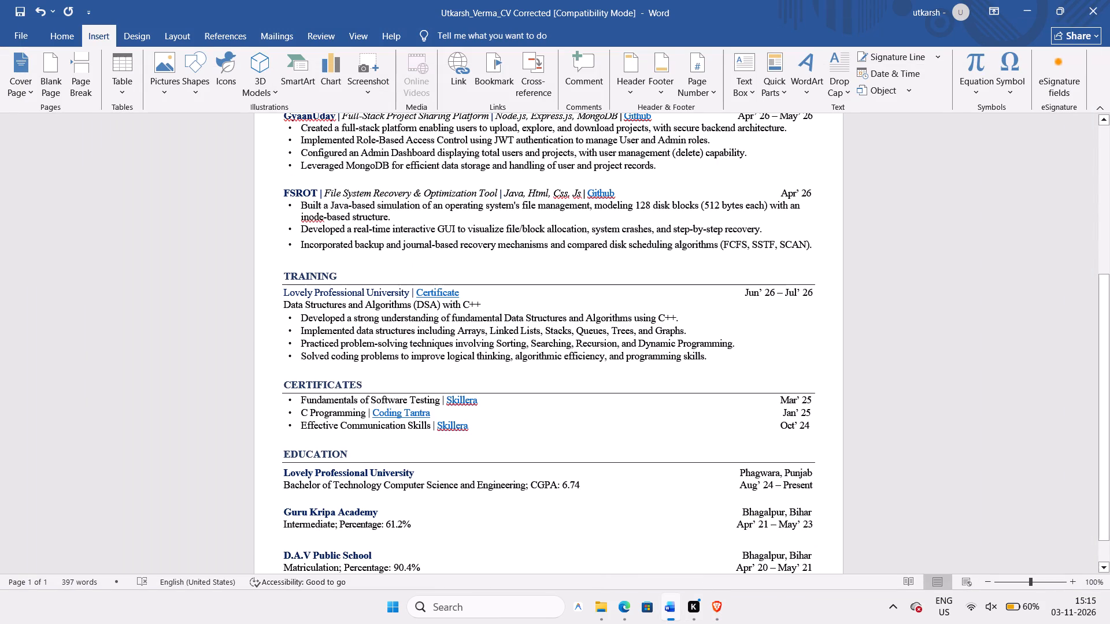
Check the target of SmartLib's Github link, close the opened page and return to the CV.
{"action": "scroll", "coordinate": [552, 231], "scroll_direction": "up", "scroll_amount": 1}
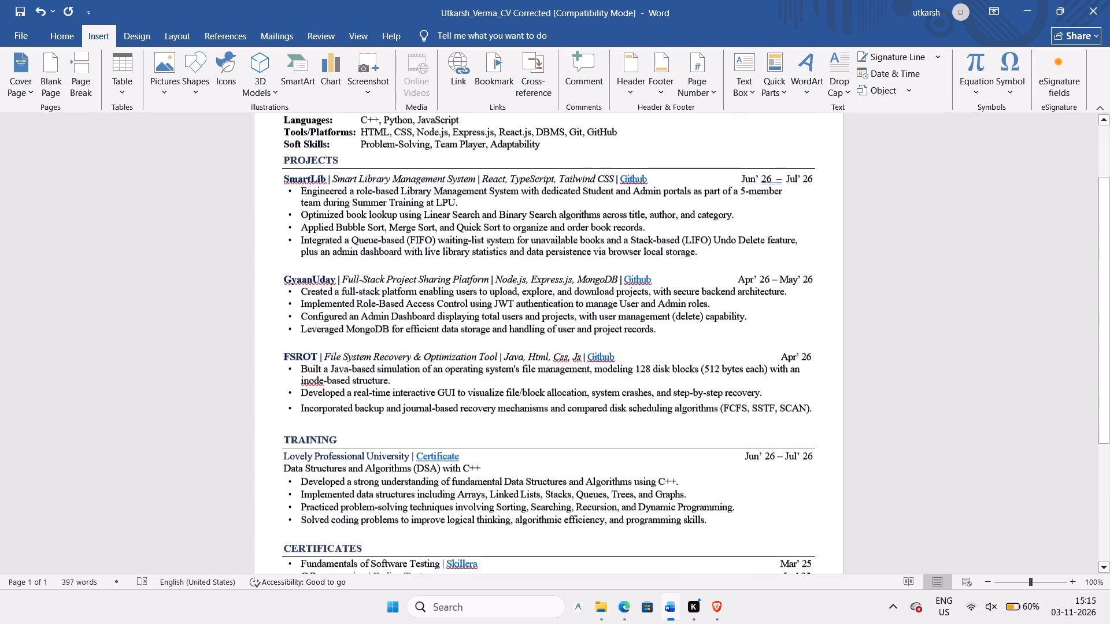
{"action": "left_click", "coordinate": [630, 183], "text": "ctrl"}
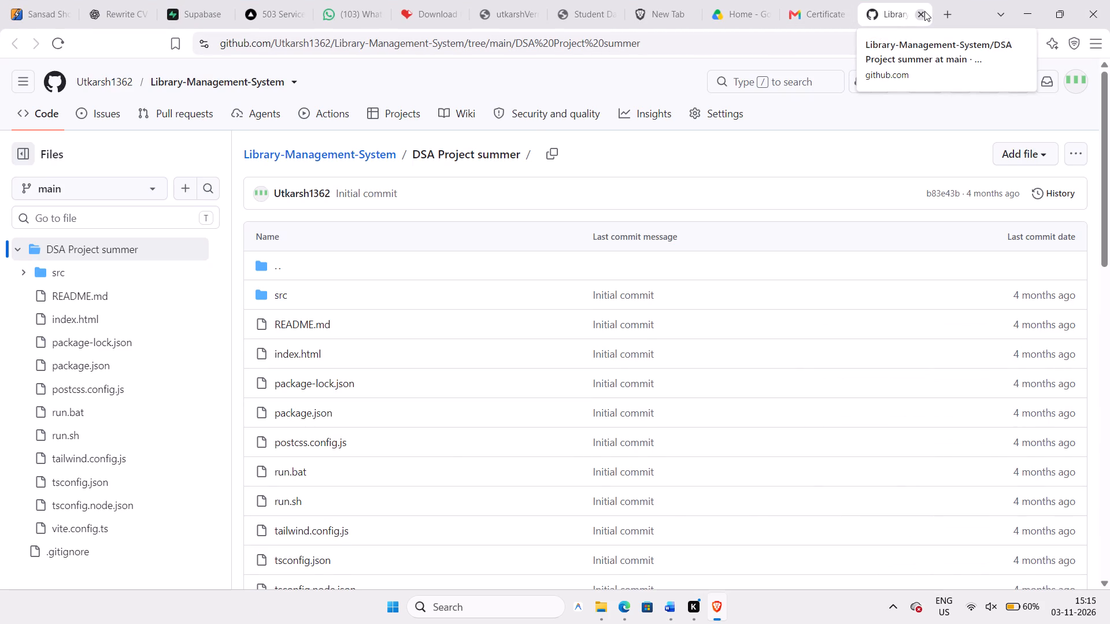
{"action": "left_click", "coordinate": [924, 11]}
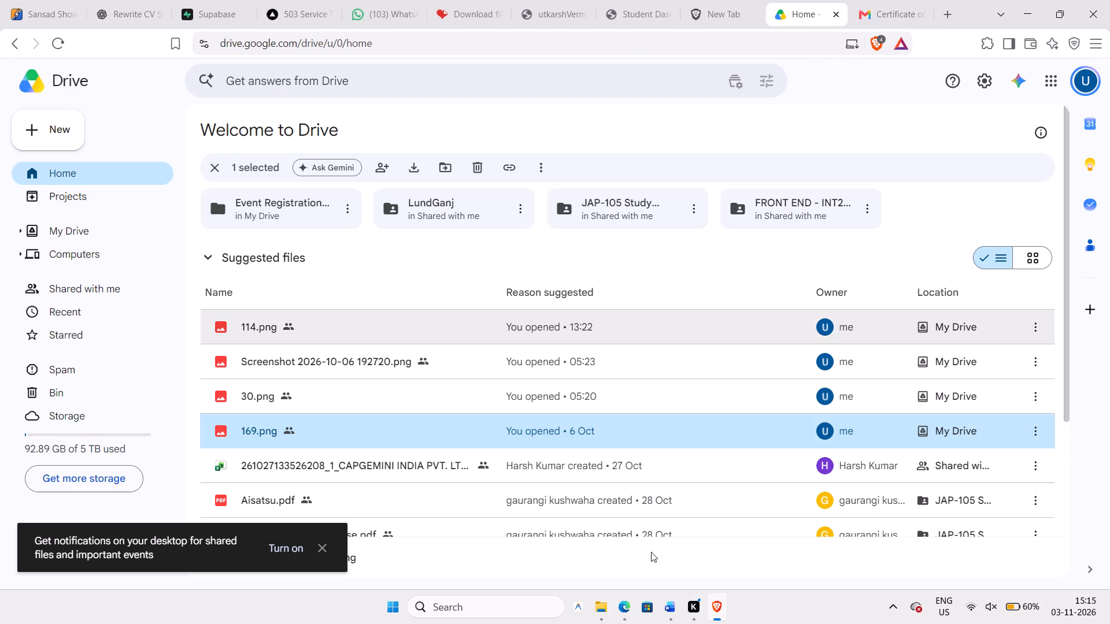
{"action": "left_click", "coordinate": [713, 615]}
{"action": "left_click", "coordinate": [715, 613]}
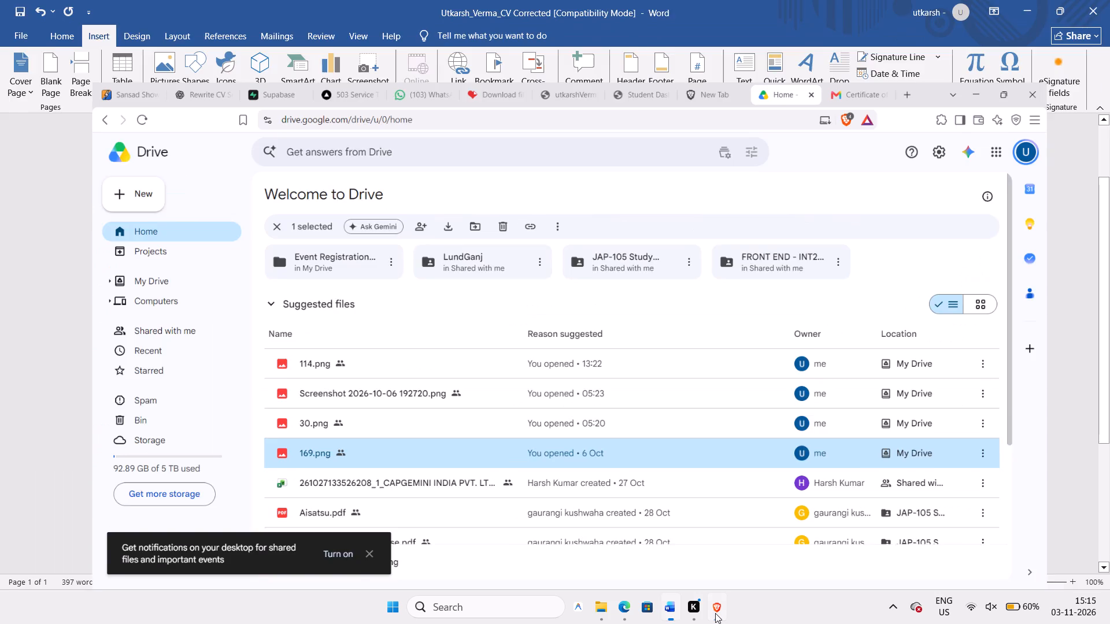
{"action": "left_click", "coordinate": [716, 613]}
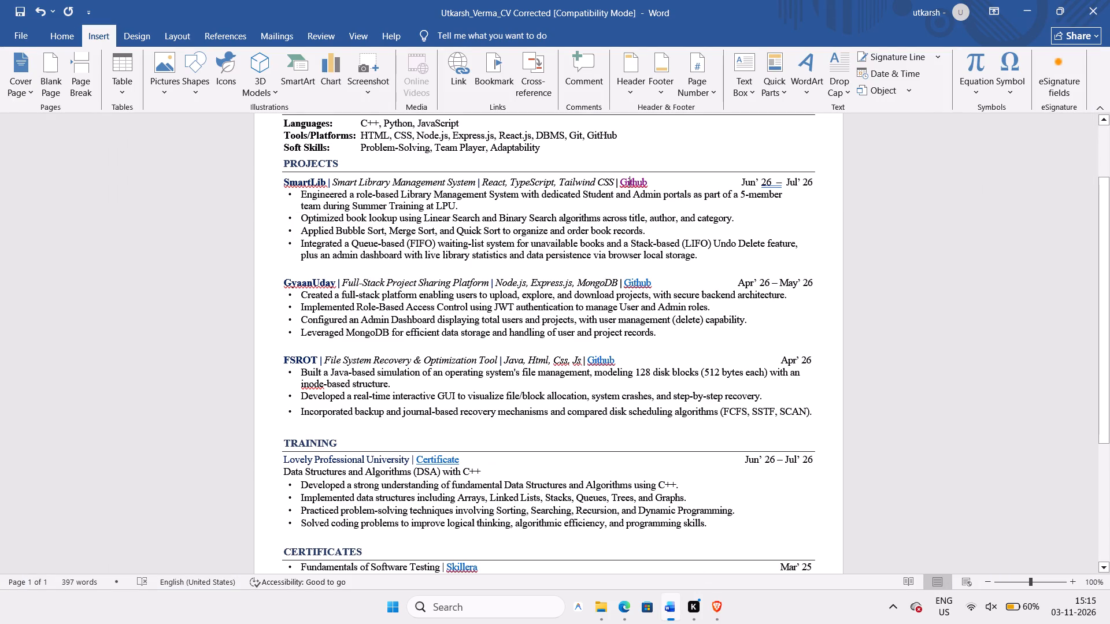
Undo the last two changes in the CV.
{"action": "left_click", "coordinate": [670, 174]}
{"action": "key", "text": "ctrl+z"}
{"action": "key", "text": "ctrl+z"}
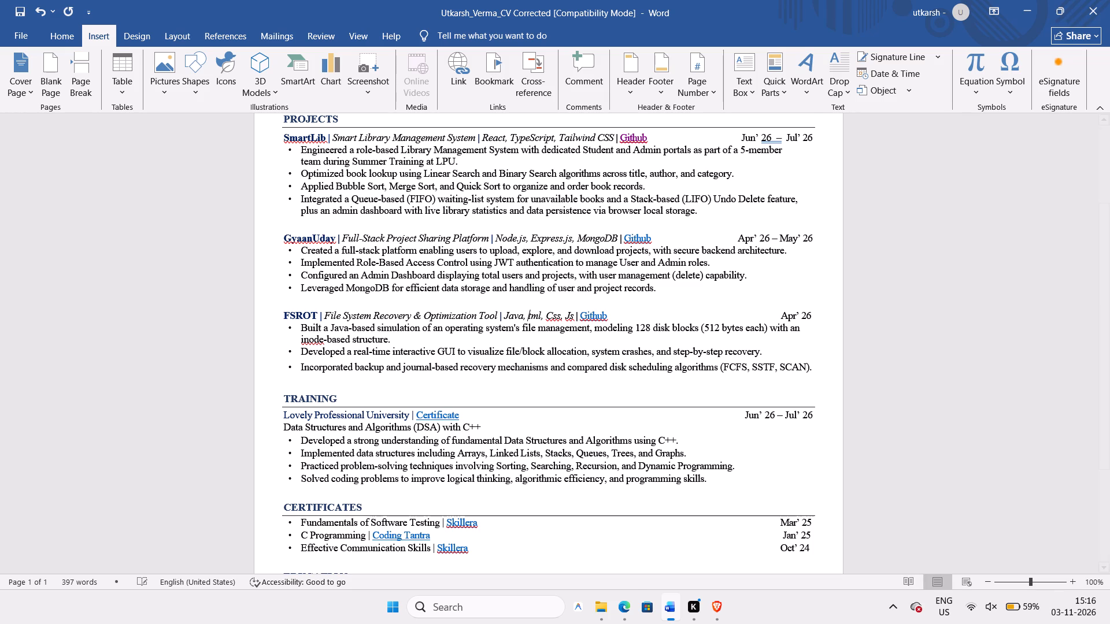
Restore the missing H of "Html" in the FSROT project's technology list.
{"action": "key", "text": "h"}
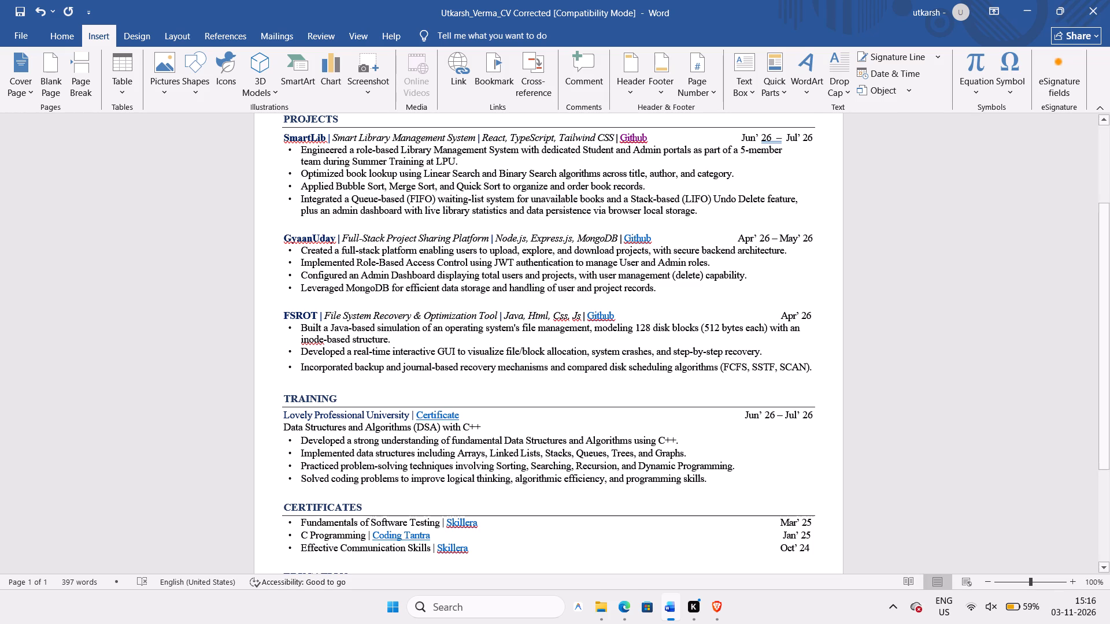
Close the corrected CV document, saving its changes in the Downloads folder.
{"action": "scroll", "coordinate": [640, 267], "scroll_direction": "up", "scroll_amount": 1}
{"action": "left_click", "coordinate": [930, 326]}
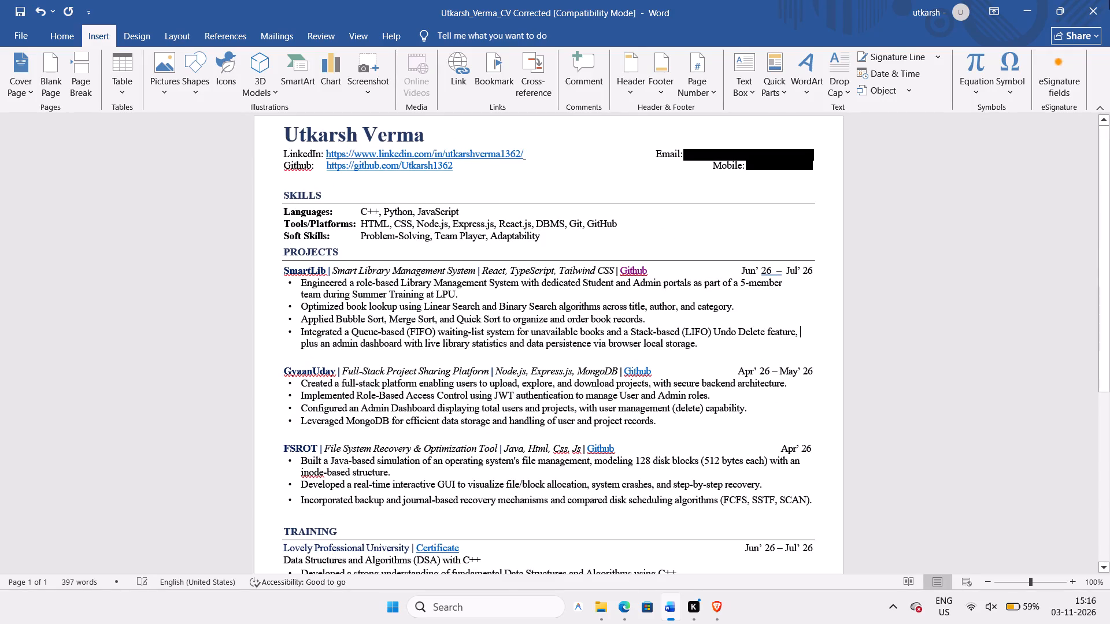
{"action": "right_click", "coordinate": [1109, 1]}
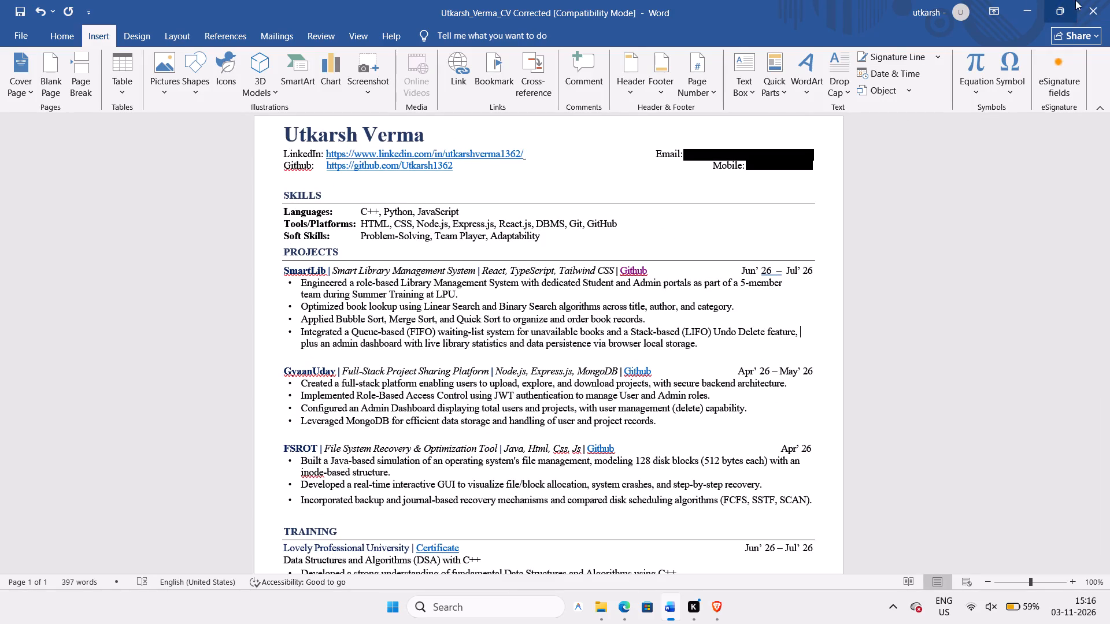
{"action": "left_click", "coordinate": [1109, 2]}
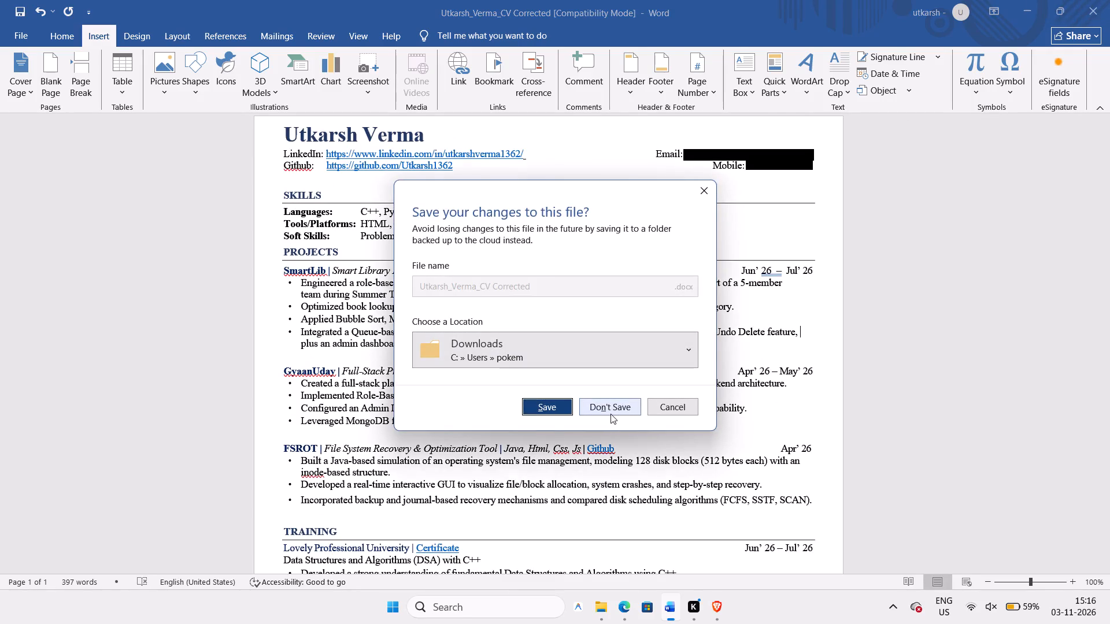
{"action": "left_click", "coordinate": [549, 408]}
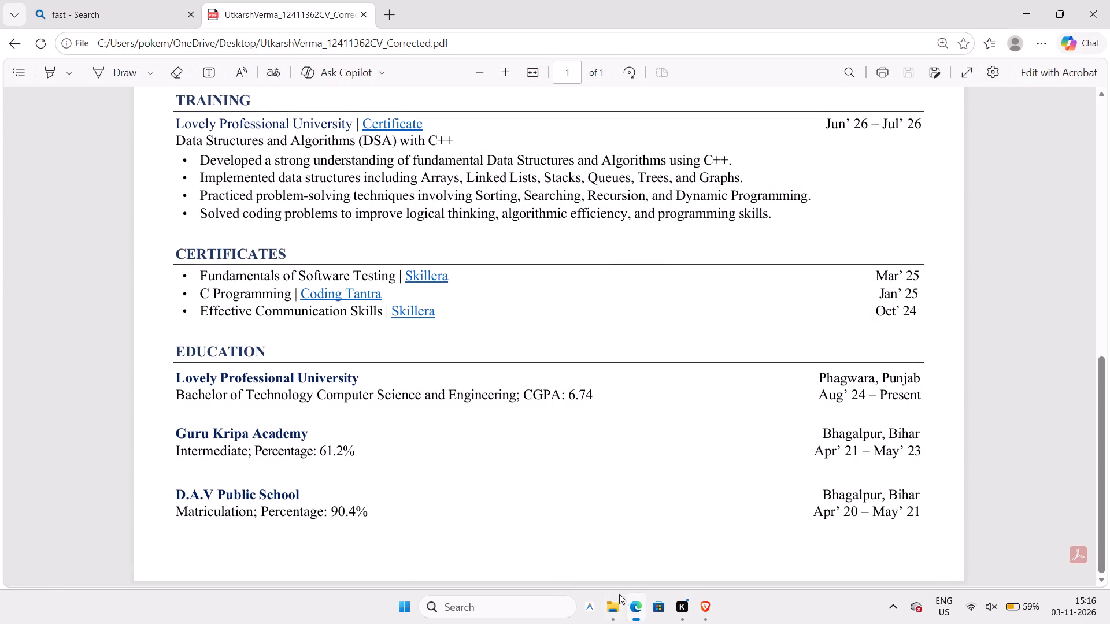
Reopen the corrected CV Word document from the Downloads folder.
{"action": "left_click", "coordinate": [617, 598]}
{"action": "left_click", "coordinate": [551, 221]}
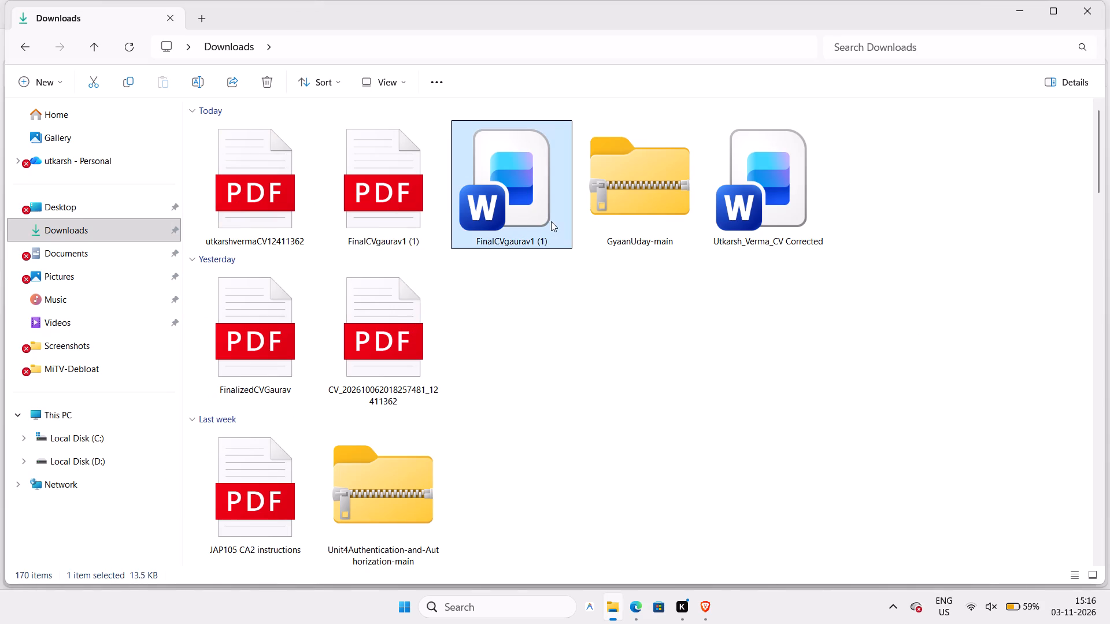
{"action": "double_click", "coordinate": [769, 212]}
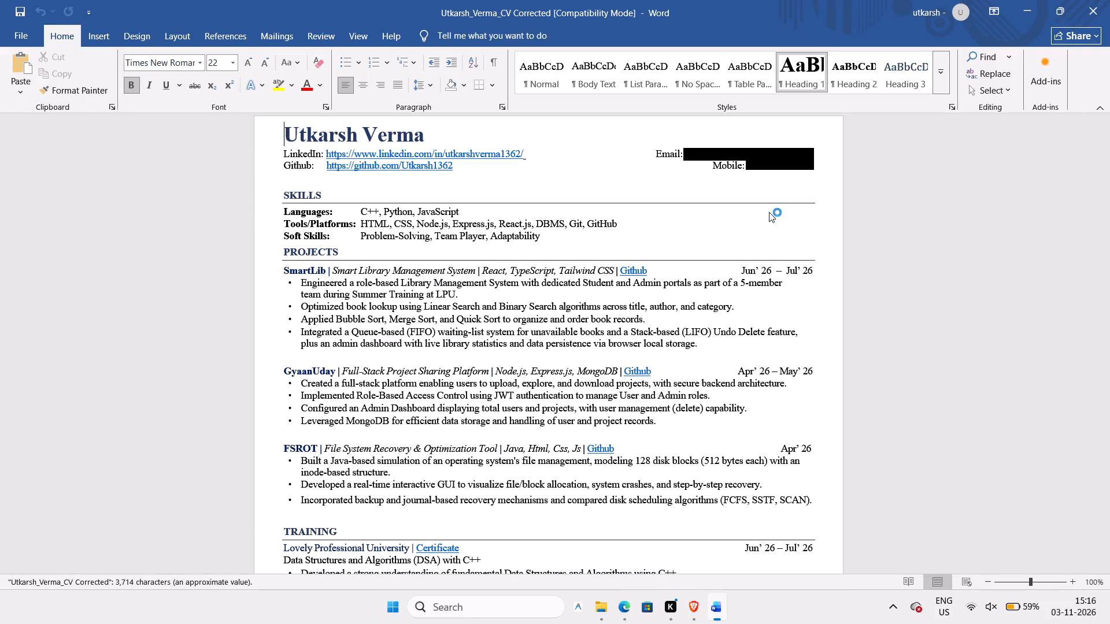
Check the targets of the GyaanUday and FSROT Github links, closing each opened page and returning to the CV.
{"action": "left_click", "coordinate": [646, 367], "text": "ctrl"}
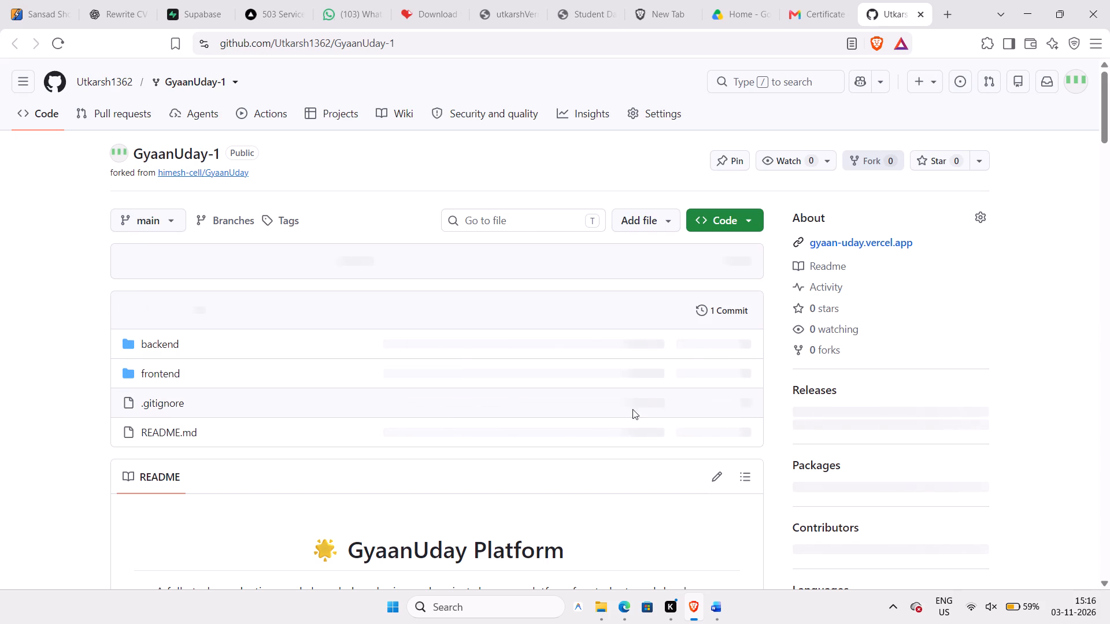
{"action": "left_click", "coordinate": [916, 11]}
{"action": "left_click", "coordinate": [1026, 12]}
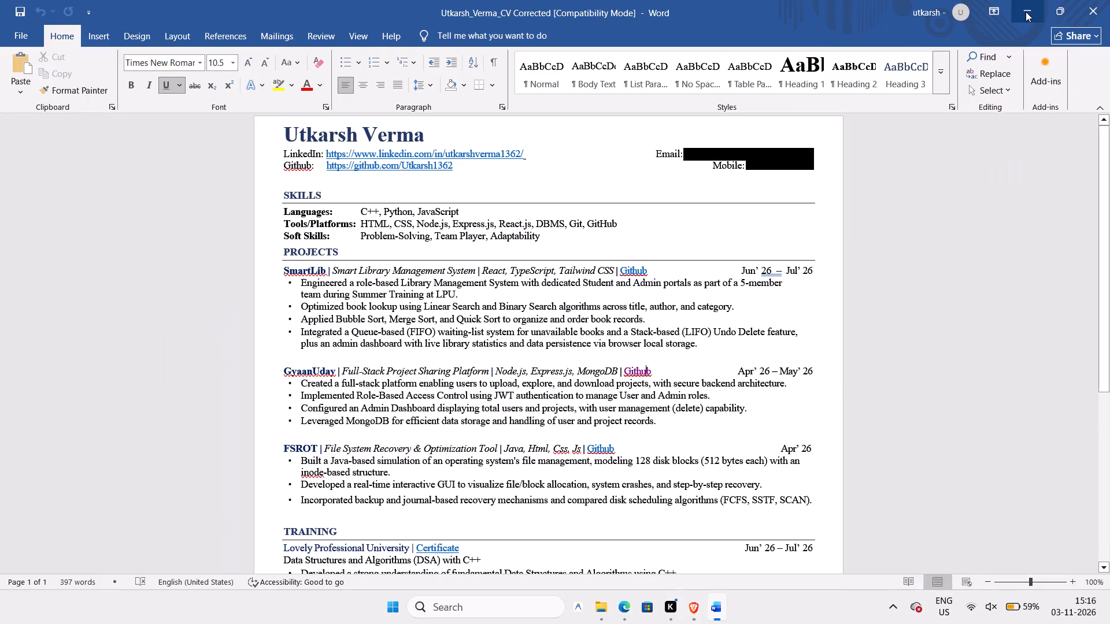
{"action": "left_click", "coordinate": [607, 449], "text": "ctrl"}
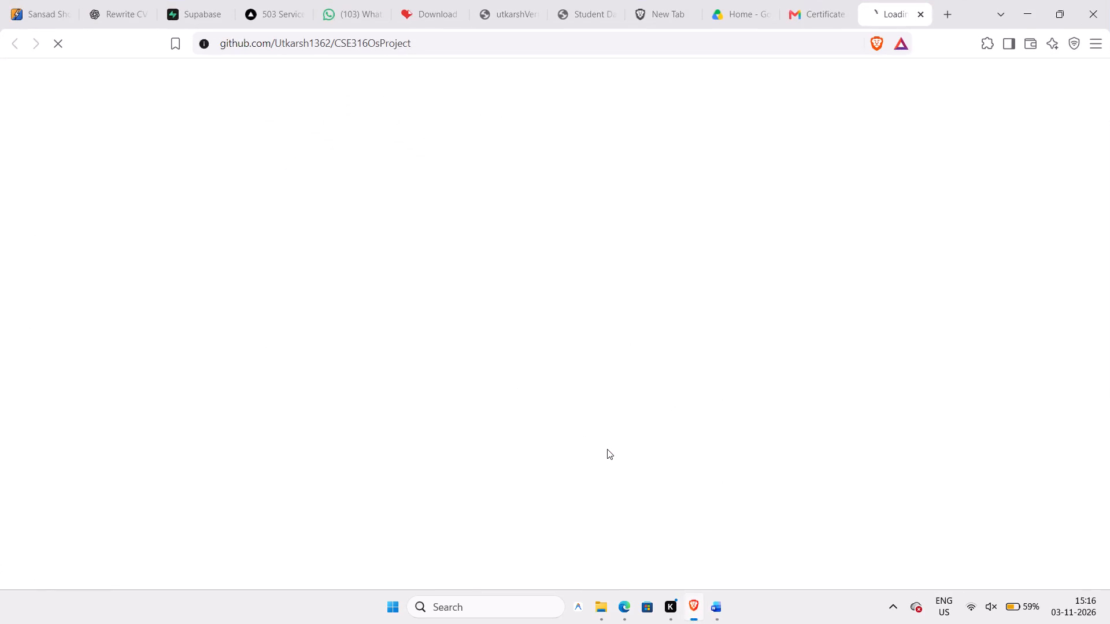
{"action": "left_click", "coordinate": [920, 16]}
{"action": "left_click", "coordinate": [1022, 25]}
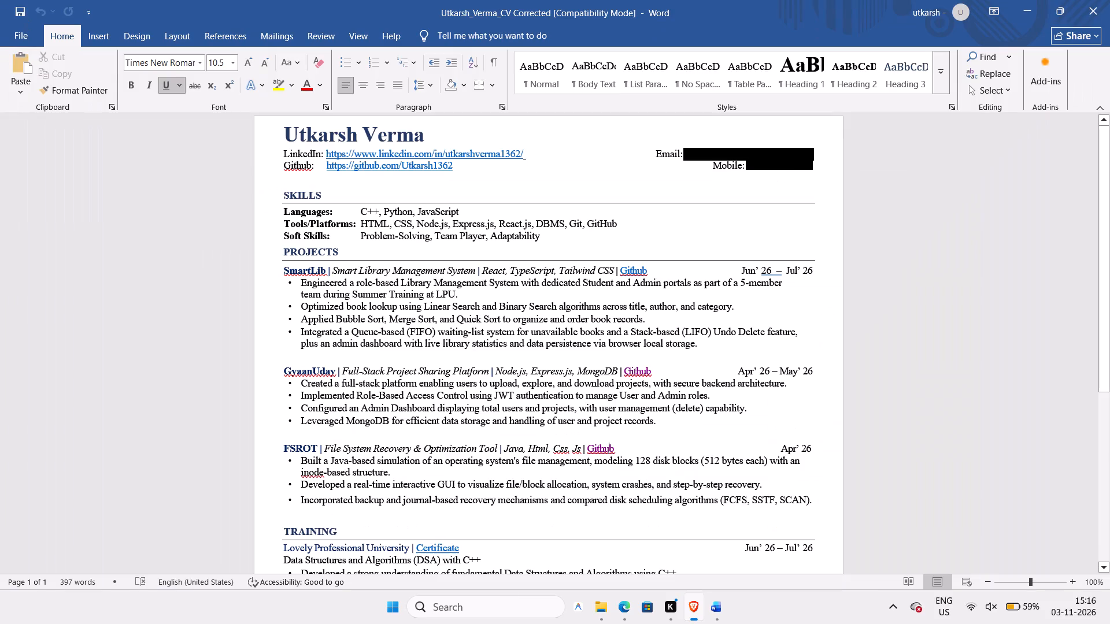
Check the target of the Training section's Certificate link, close the opened page and return to the CV.
{"action": "scroll", "coordinate": [665, 432], "scroll_direction": "down", "scroll_amount": 1}
{"action": "left_click", "coordinate": [916, 383]}
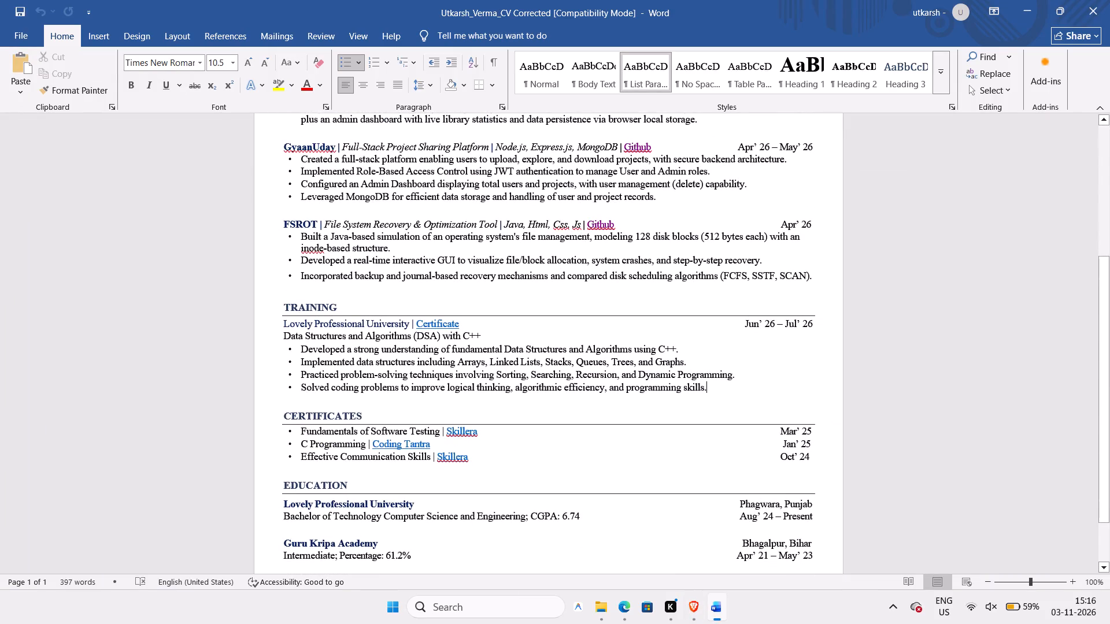
{"action": "left_click", "coordinate": [442, 326], "text": "ctrl"}
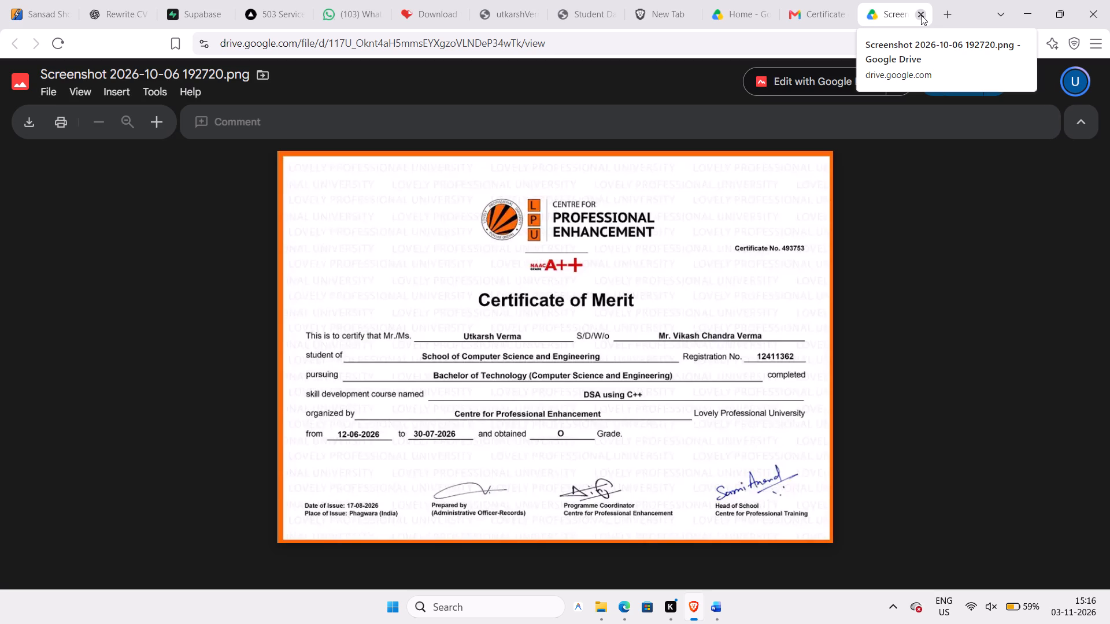
{"action": "left_click", "coordinate": [921, 15]}
{"action": "scroll", "coordinate": [790, 315], "scroll_direction": "down", "scroll_amount": 3}
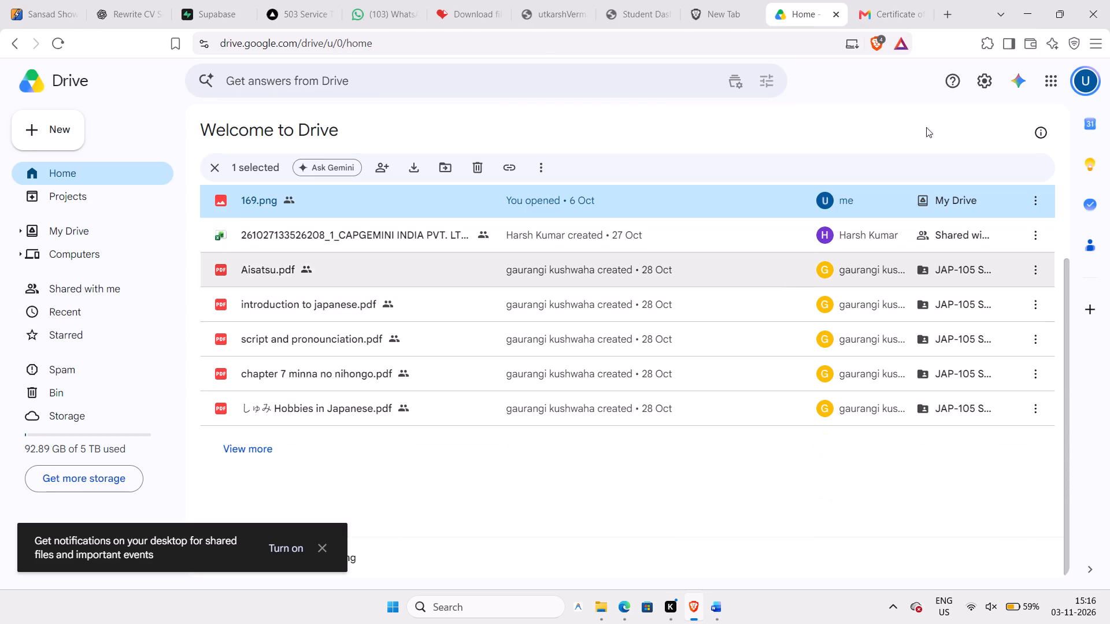
{"action": "left_click", "coordinate": [1022, 6]}
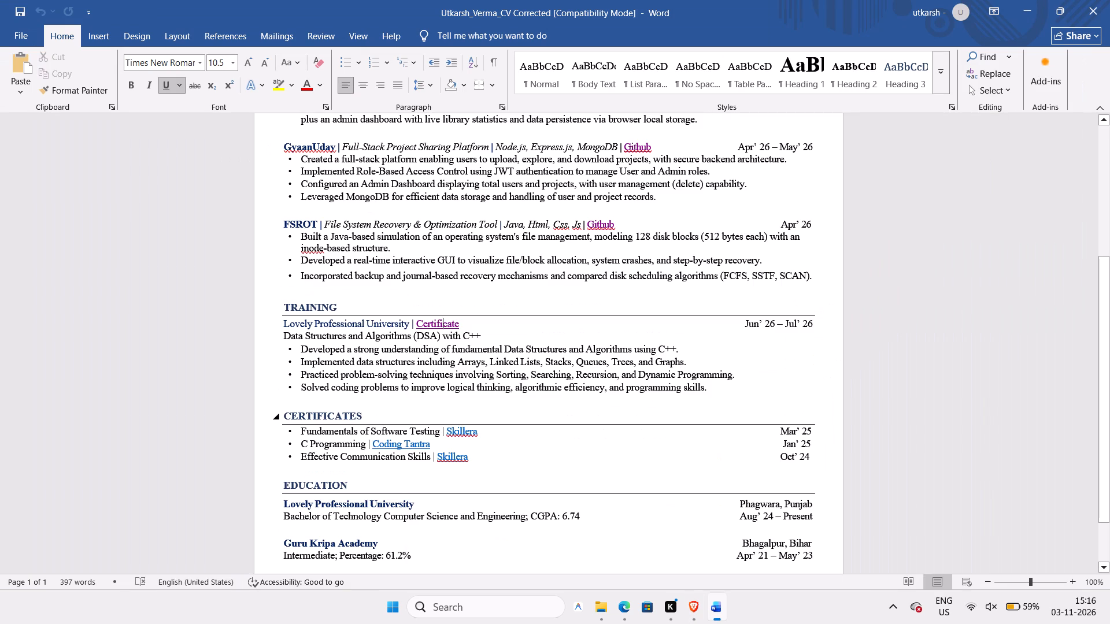
Close the corrected CV and reopen it from the Downloads folder to look through its contents.
{"action": "left_click", "coordinate": [1109, 0]}
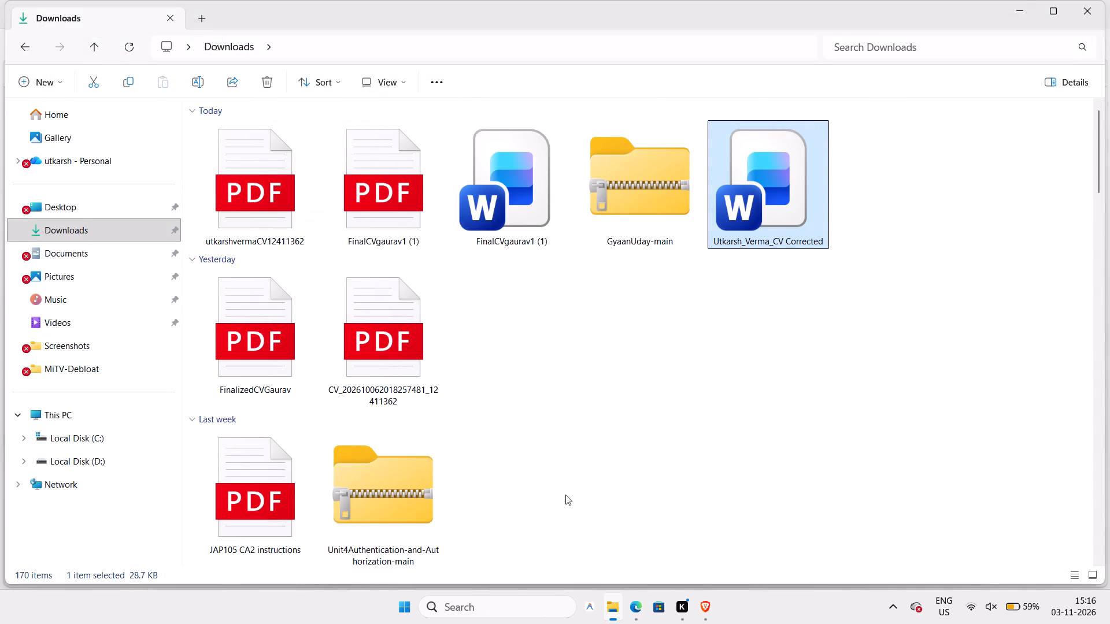
{"action": "double_click", "coordinate": [759, 181]}
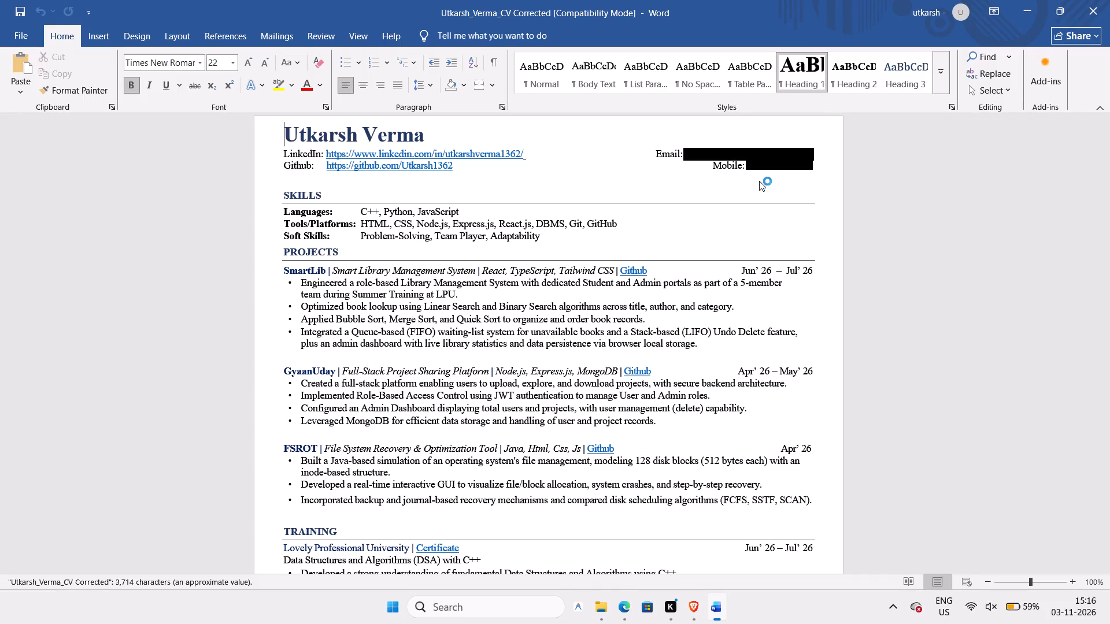
{"action": "scroll", "coordinate": [546, 340], "scroll_direction": "down", "scroll_amount": 3}
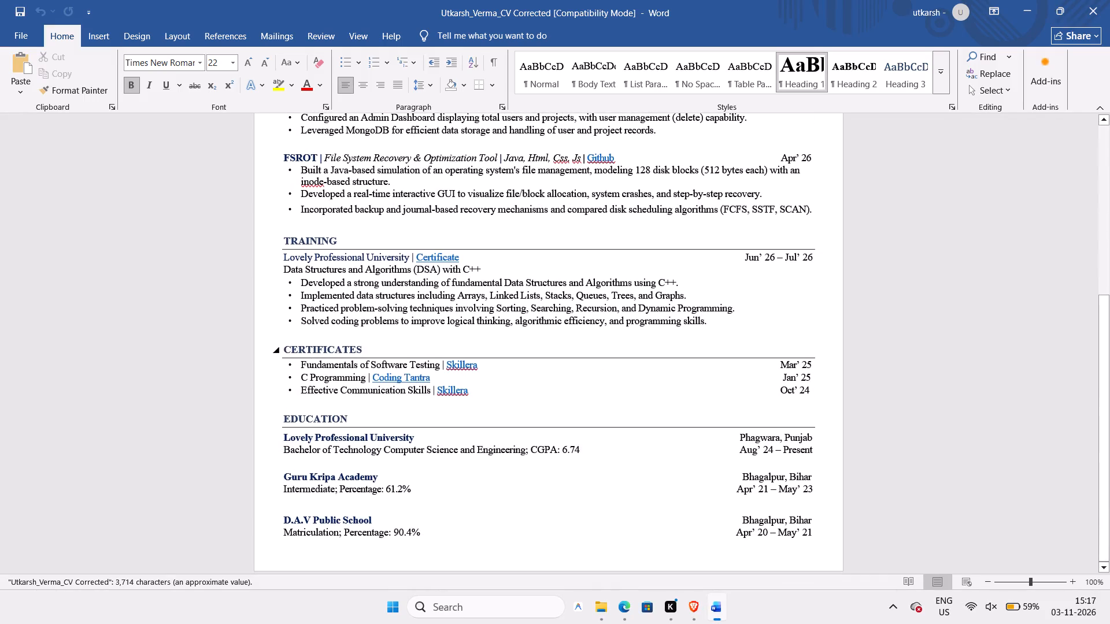
{"action": "scroll", "coordinate": [471, 300], "scroll_direction": "up", "scroll_amount": 2}
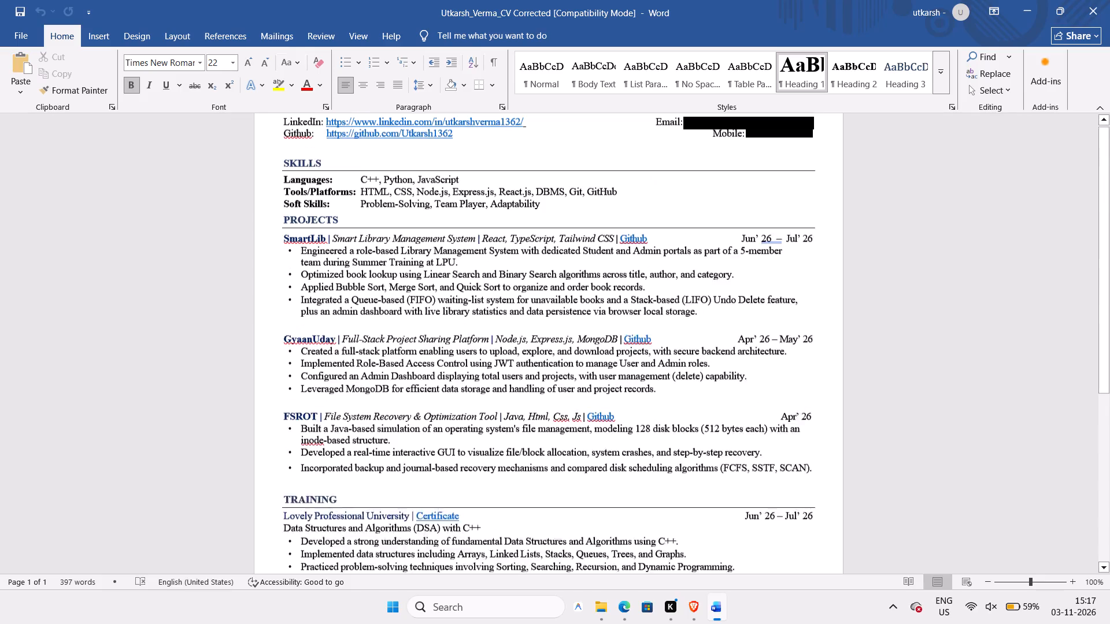
{"action": "scroll", "coordinate": [471, 300], "scroll_direction": "up", "scroll_amount": 1}
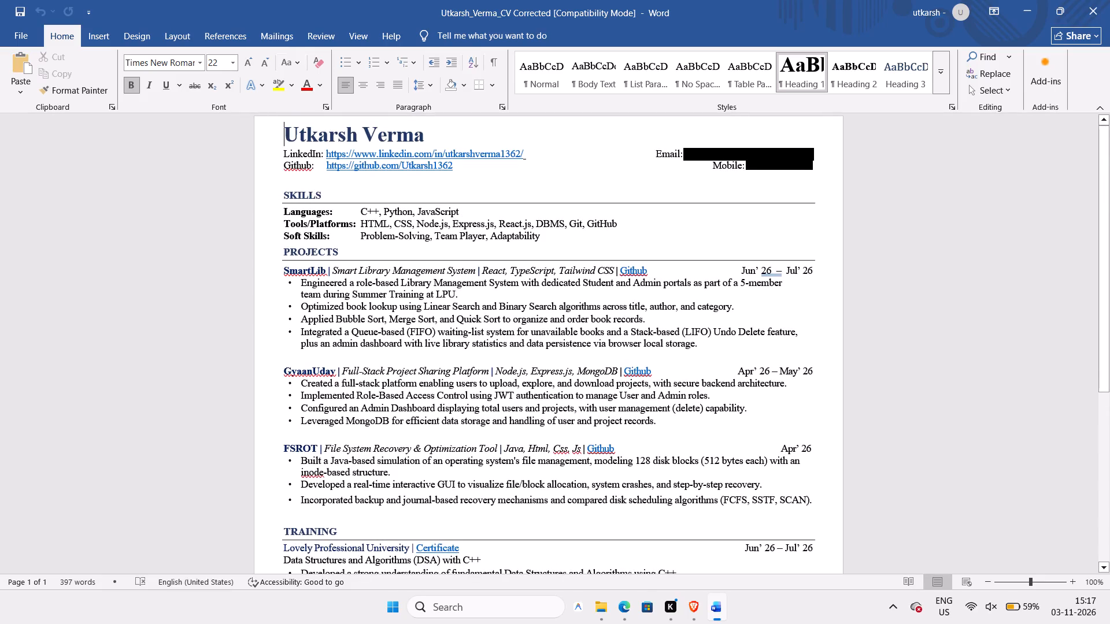